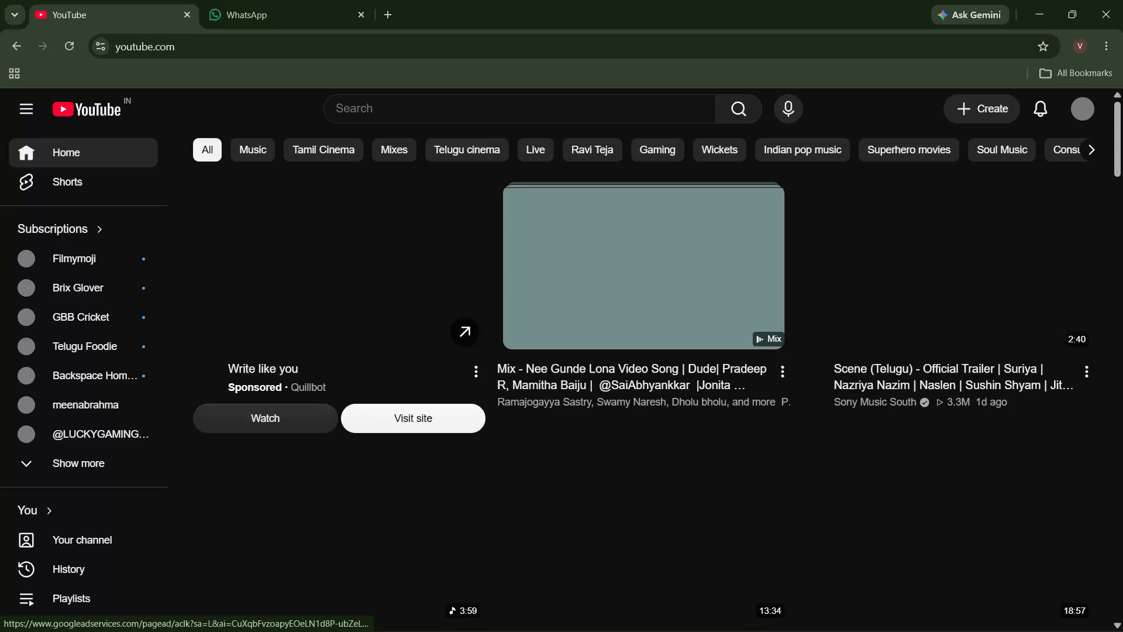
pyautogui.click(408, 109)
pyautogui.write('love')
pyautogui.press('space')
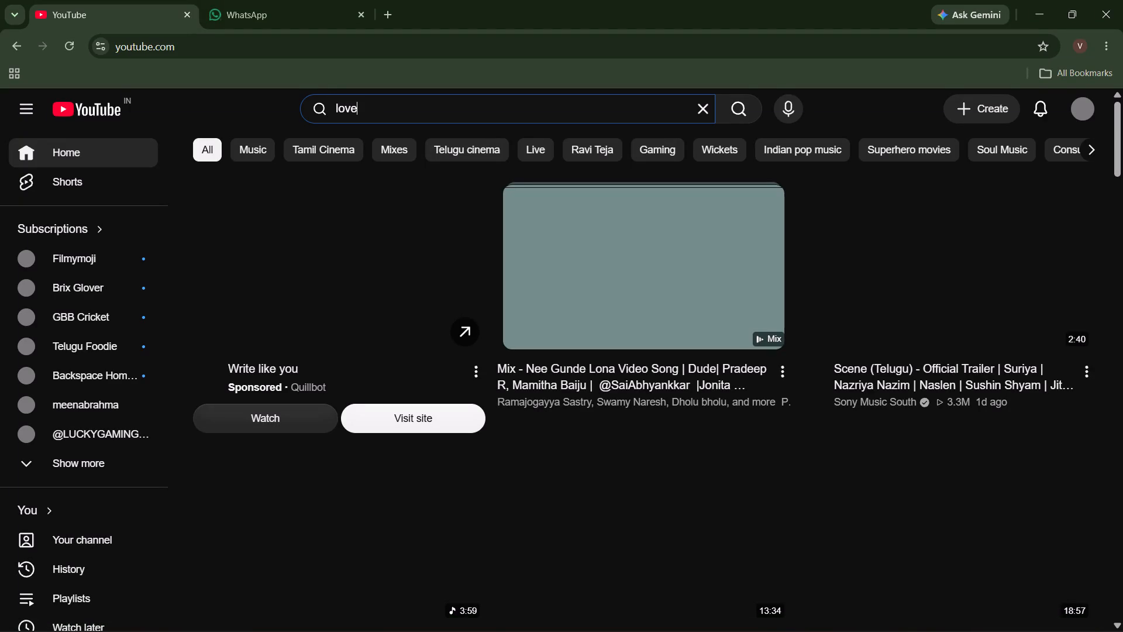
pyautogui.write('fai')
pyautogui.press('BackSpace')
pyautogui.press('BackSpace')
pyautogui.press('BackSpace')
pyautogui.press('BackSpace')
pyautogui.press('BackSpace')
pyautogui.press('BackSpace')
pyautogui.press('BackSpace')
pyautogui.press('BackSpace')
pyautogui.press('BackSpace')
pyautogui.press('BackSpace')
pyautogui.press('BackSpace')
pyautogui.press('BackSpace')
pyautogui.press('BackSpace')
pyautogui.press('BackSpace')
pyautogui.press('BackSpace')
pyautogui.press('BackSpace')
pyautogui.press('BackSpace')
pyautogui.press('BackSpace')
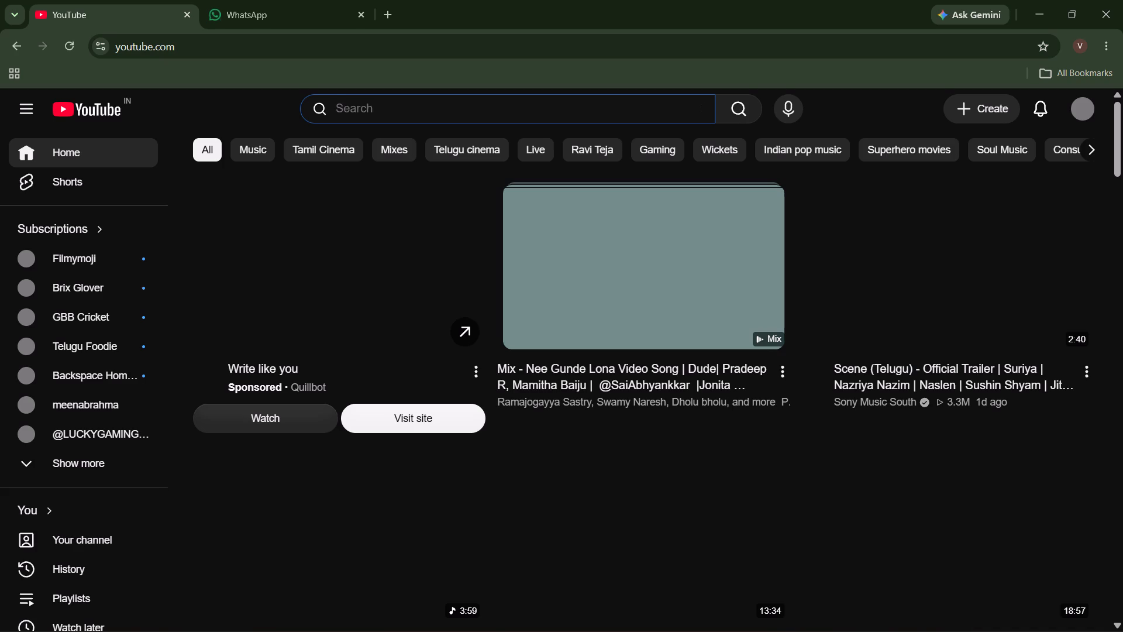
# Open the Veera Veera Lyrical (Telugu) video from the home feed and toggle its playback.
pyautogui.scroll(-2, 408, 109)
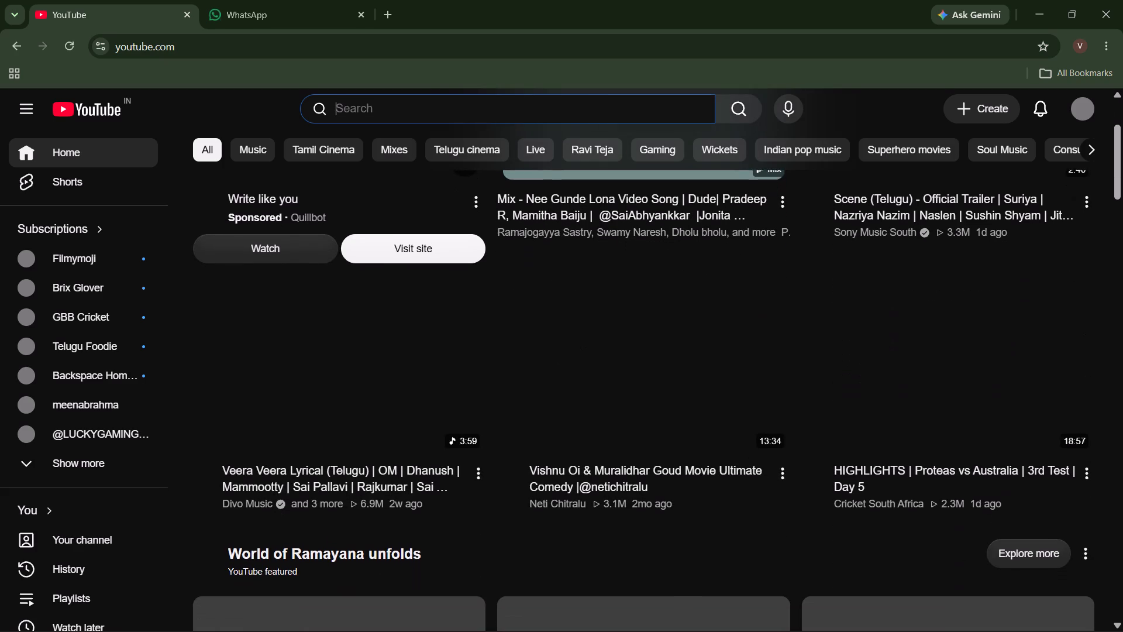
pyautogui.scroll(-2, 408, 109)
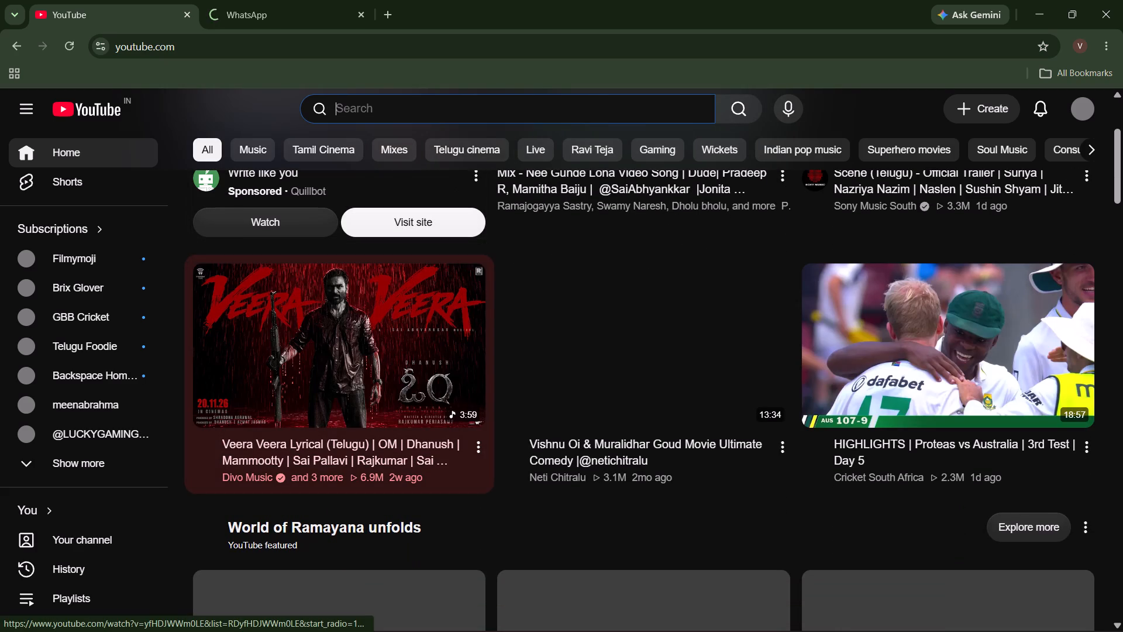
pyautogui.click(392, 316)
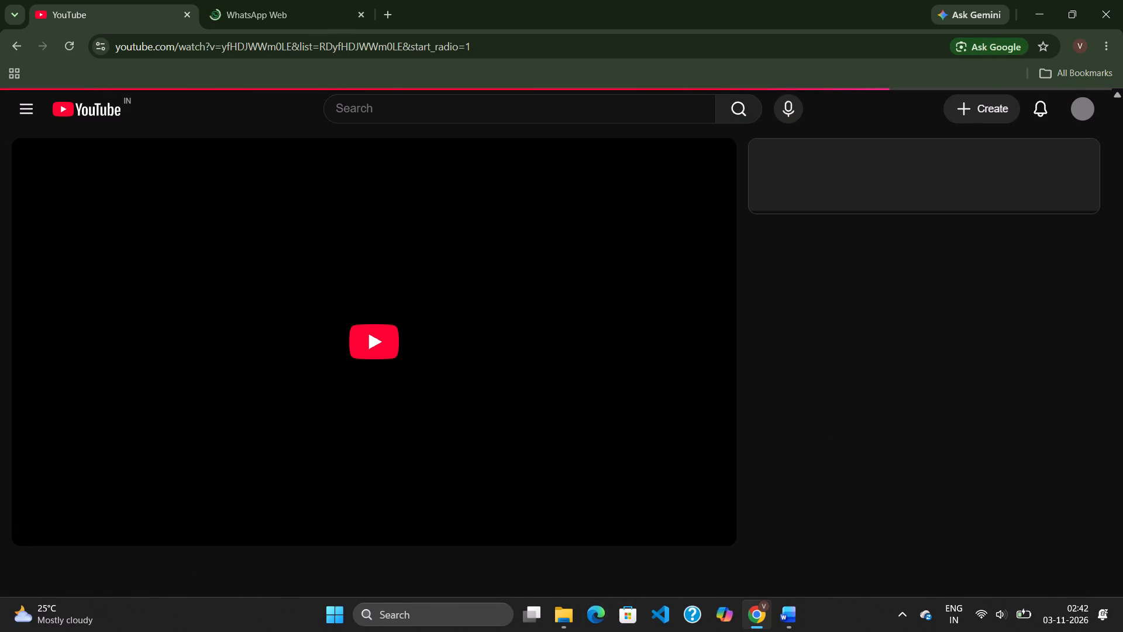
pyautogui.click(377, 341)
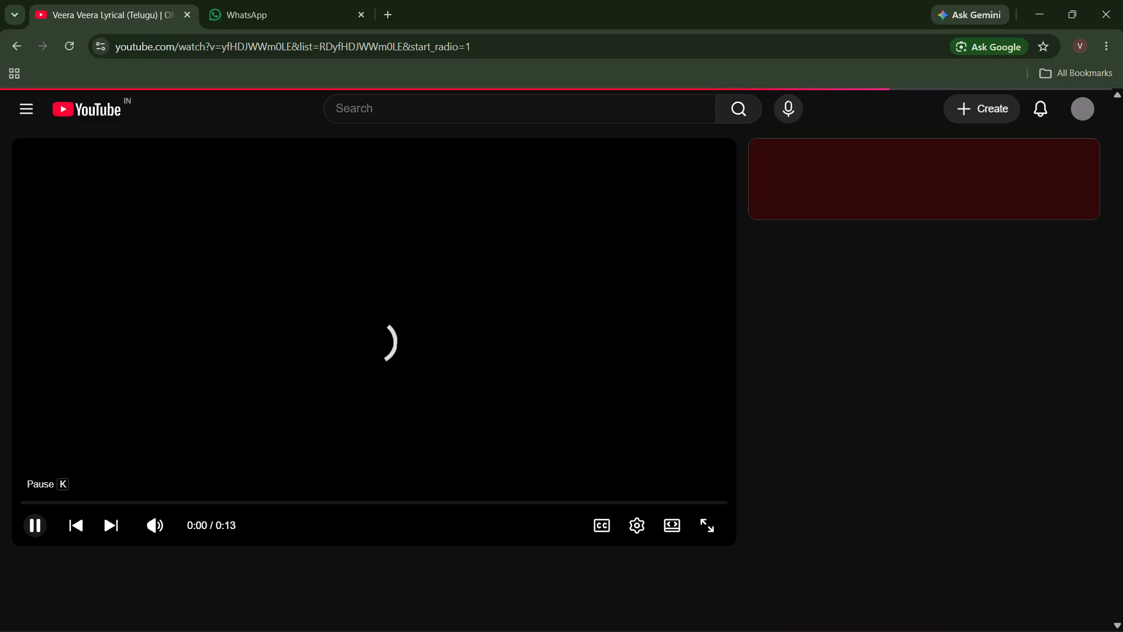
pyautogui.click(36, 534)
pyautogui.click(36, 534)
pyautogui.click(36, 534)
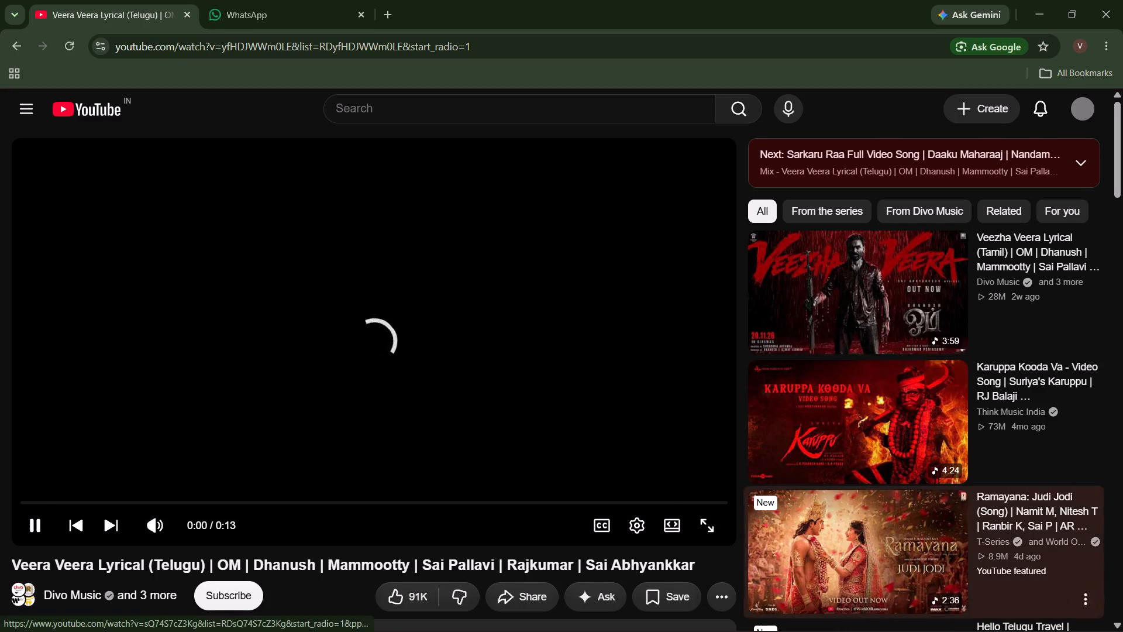
# Open the Veezha Veera Lyrical (Tamil) video from the recommended videos.
pyautogui.click(864, 446)
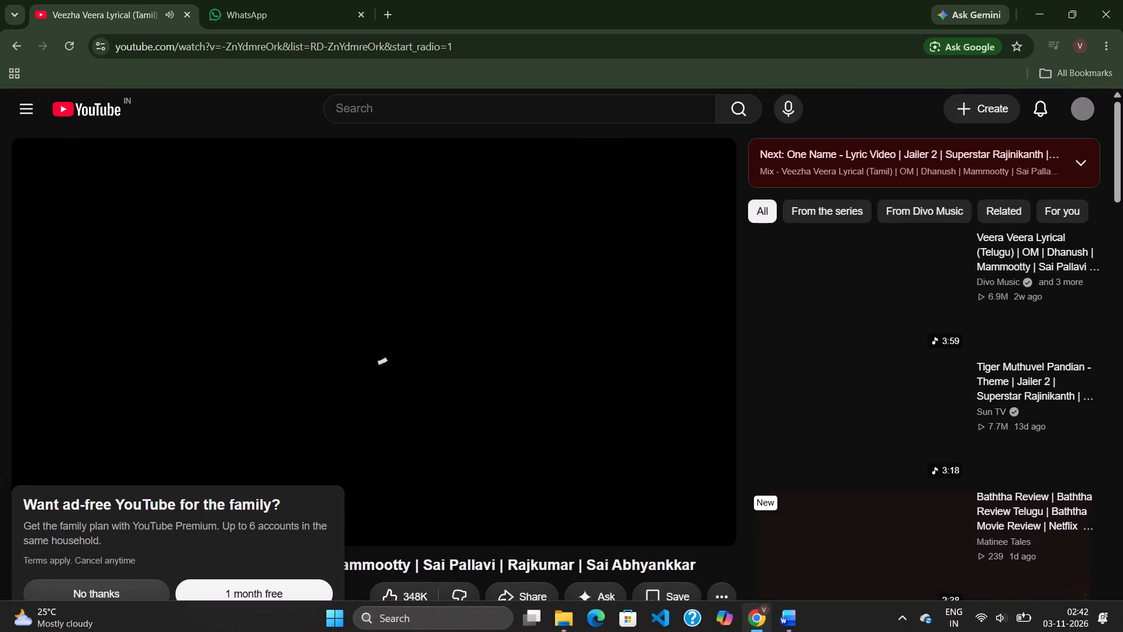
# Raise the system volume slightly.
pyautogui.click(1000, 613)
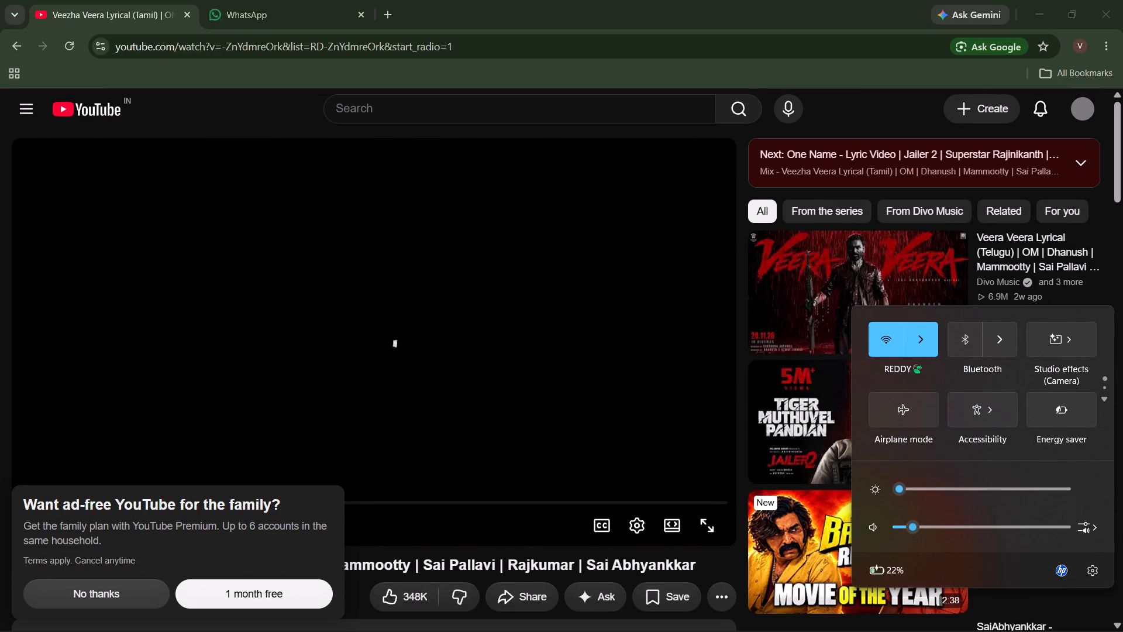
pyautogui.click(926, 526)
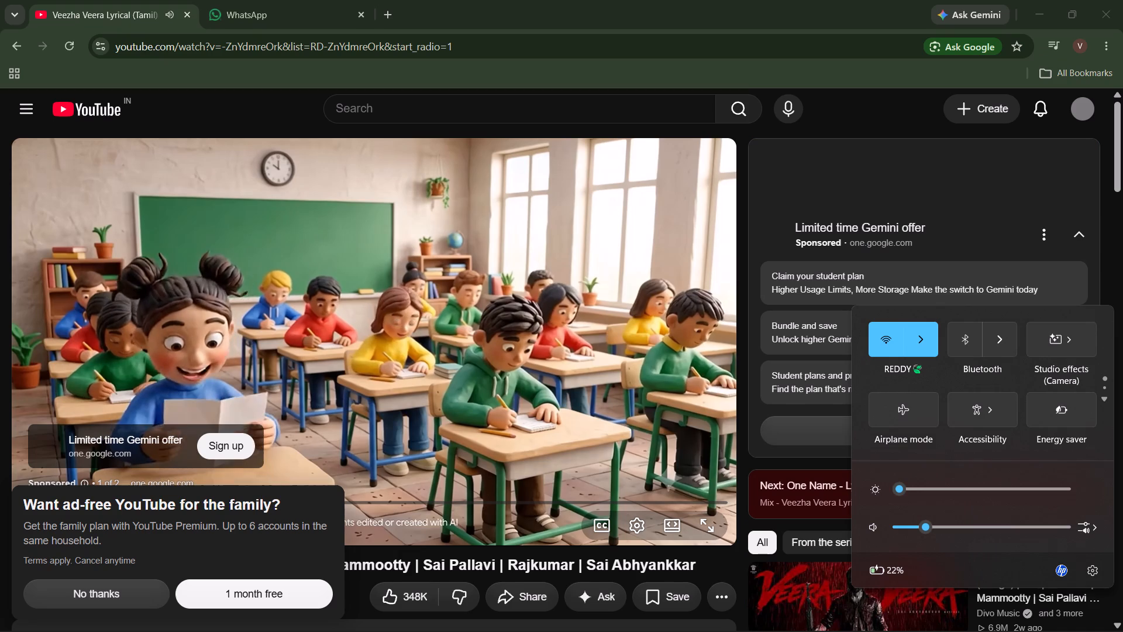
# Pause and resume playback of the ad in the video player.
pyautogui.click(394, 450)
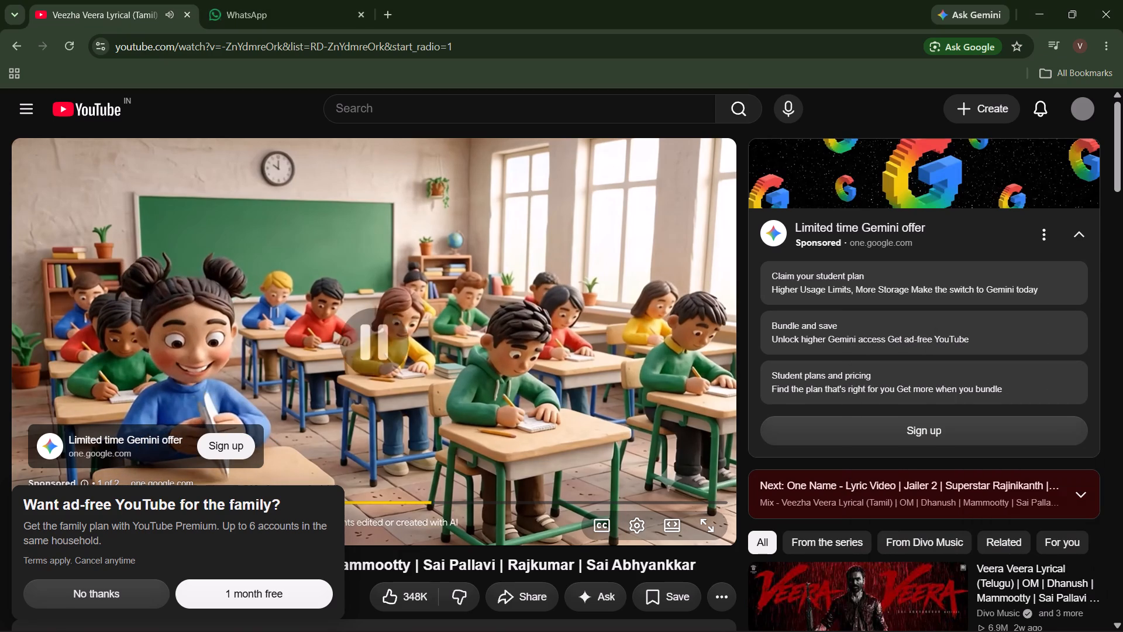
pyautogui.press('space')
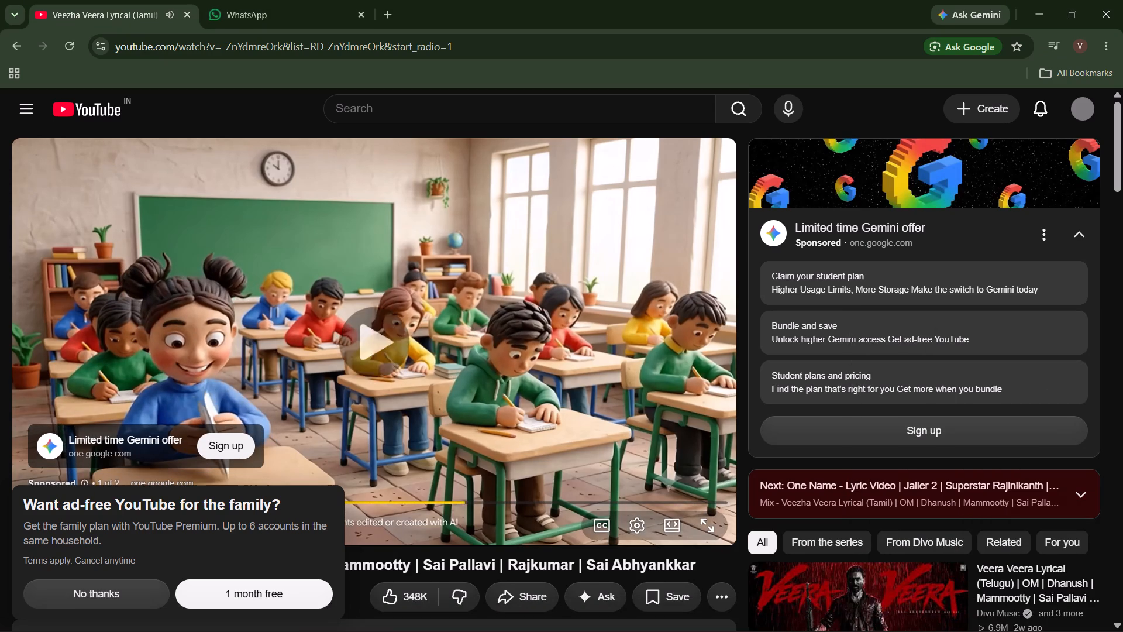
# Find and open the SaiAbhyankkar - Radhimaa 8k music video among the recommended videos.
pyautogui.scroll(-1, 601, 314)
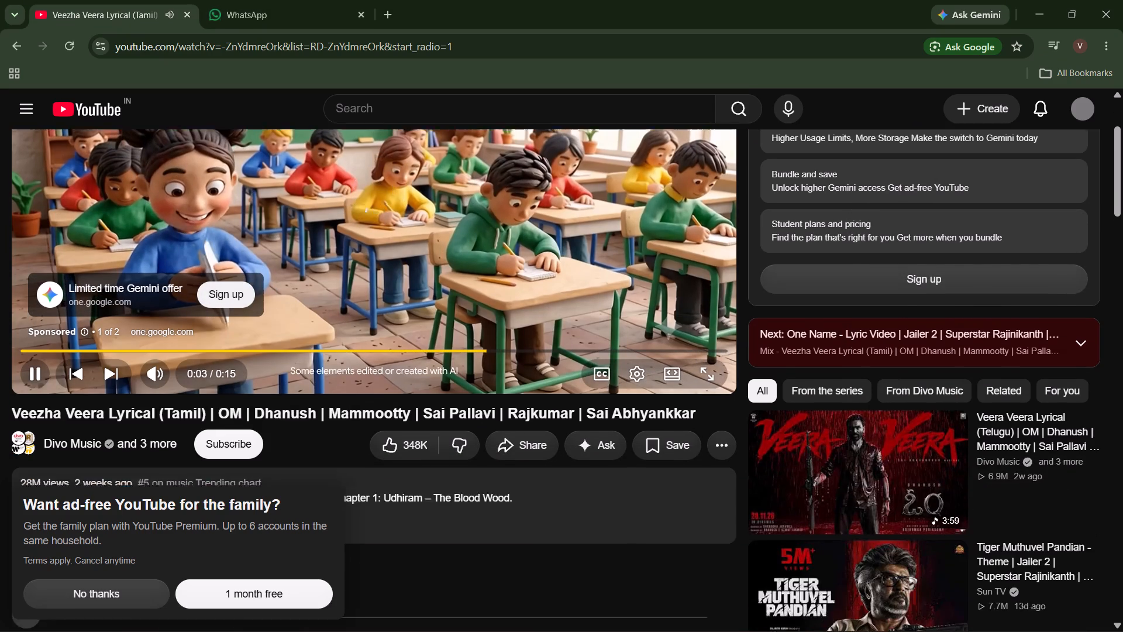
pyautogui.scroll(-4, 601, 314)
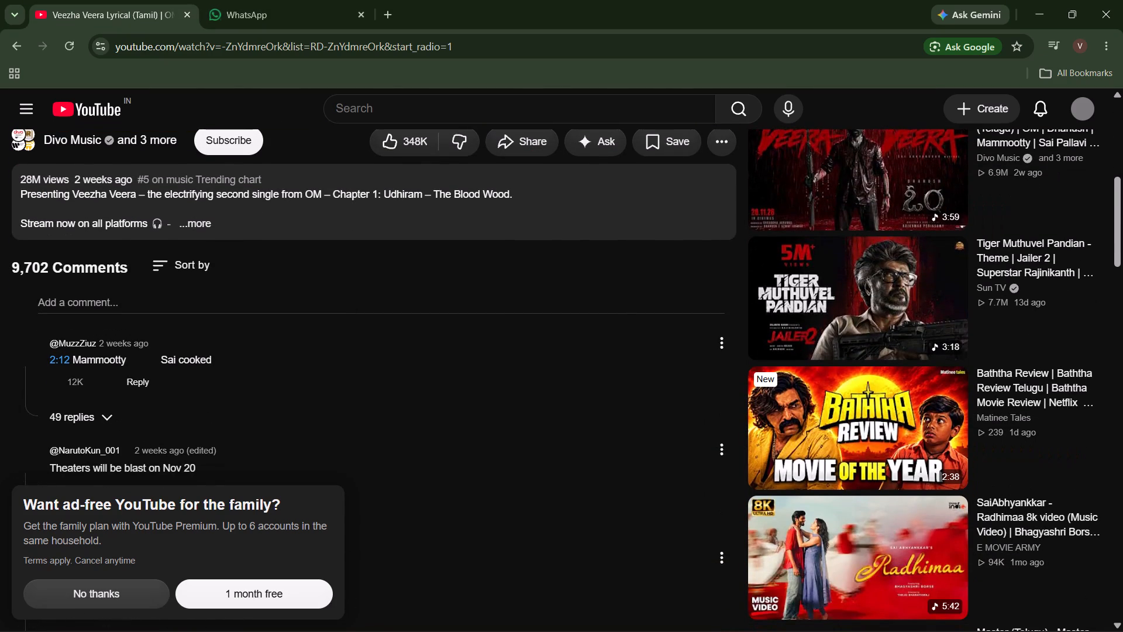
pyautogui.scroll(-1, 808, 406)
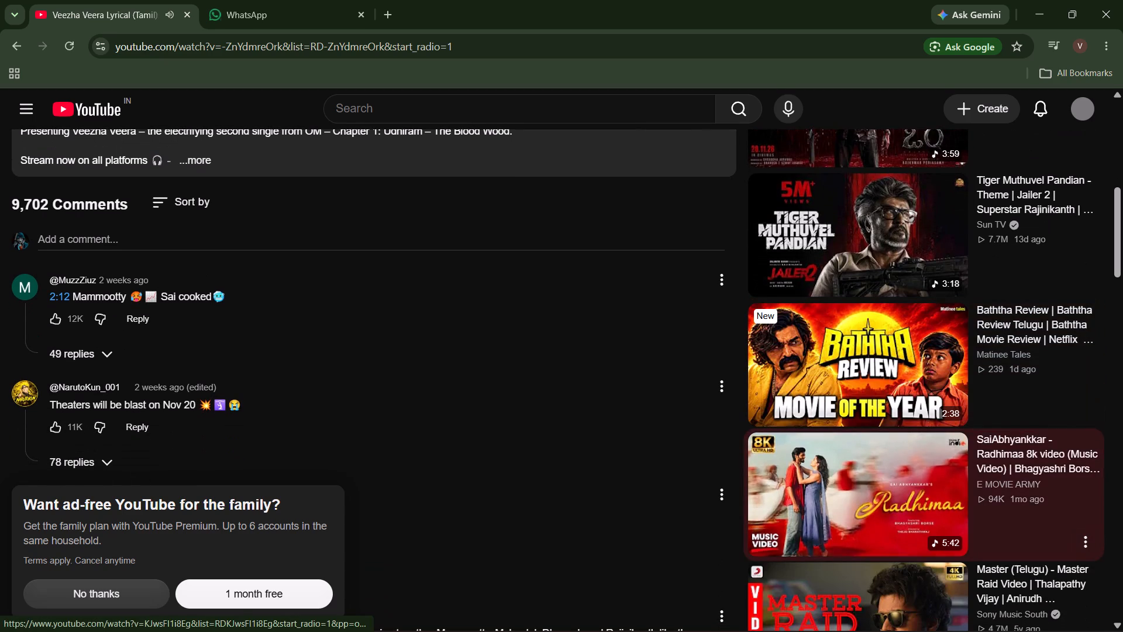
pyautogui.click(882, 494)
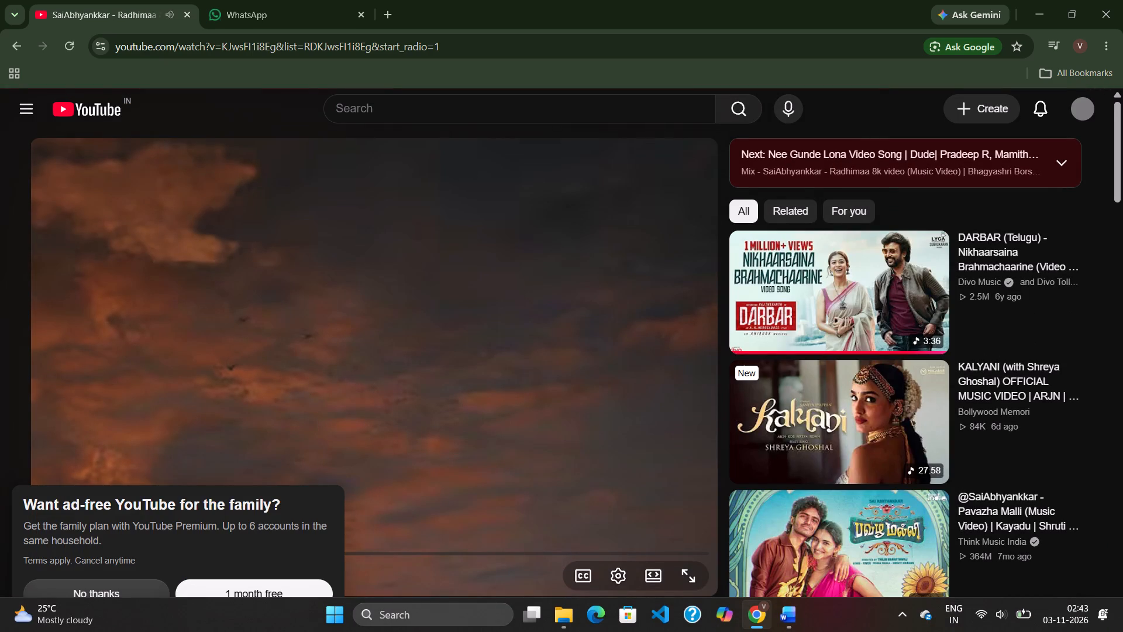
# Raise the system volume to about half.
pyautogui.click(997, 620)
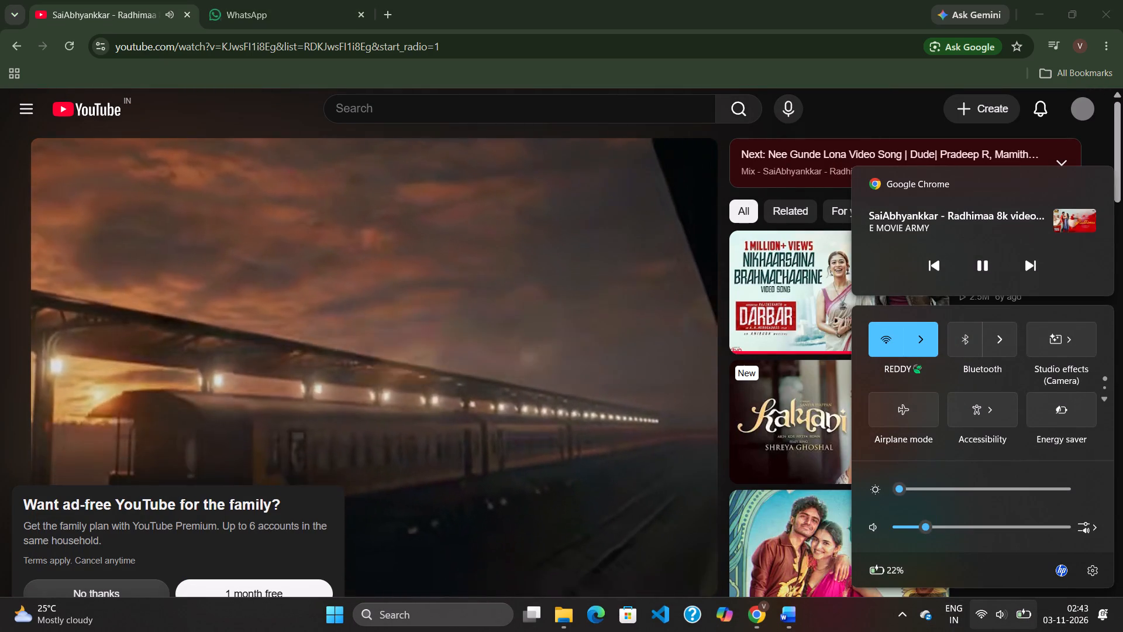
pyautogui.click(984, 529)
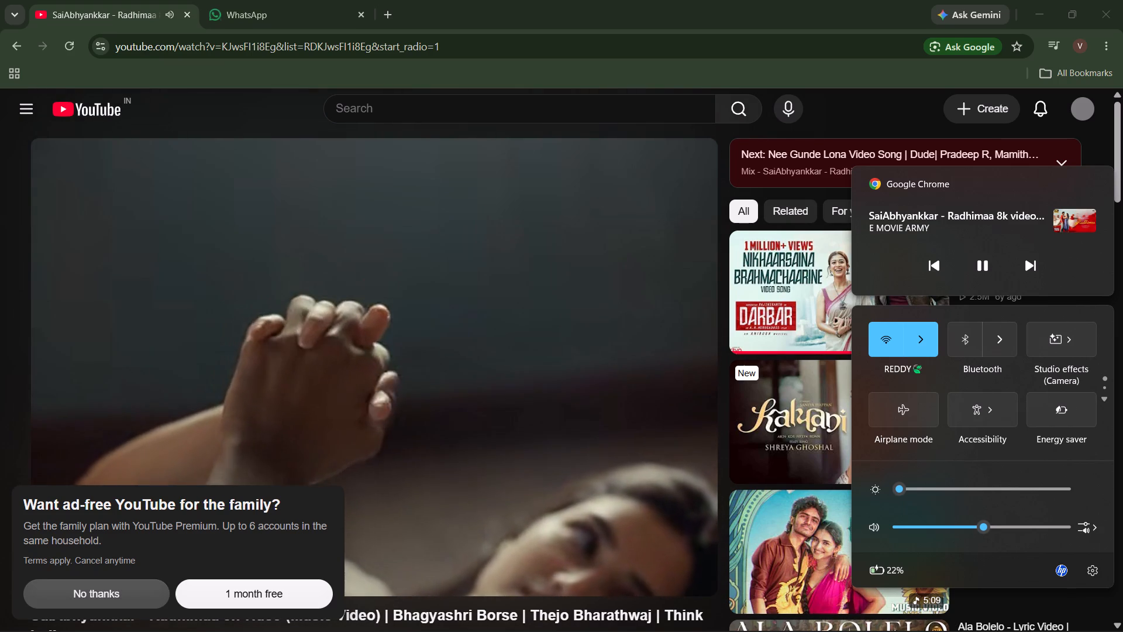
# Decline the ad-free YouTube Premium family plan offer.
pyautogui.click(123, 588)
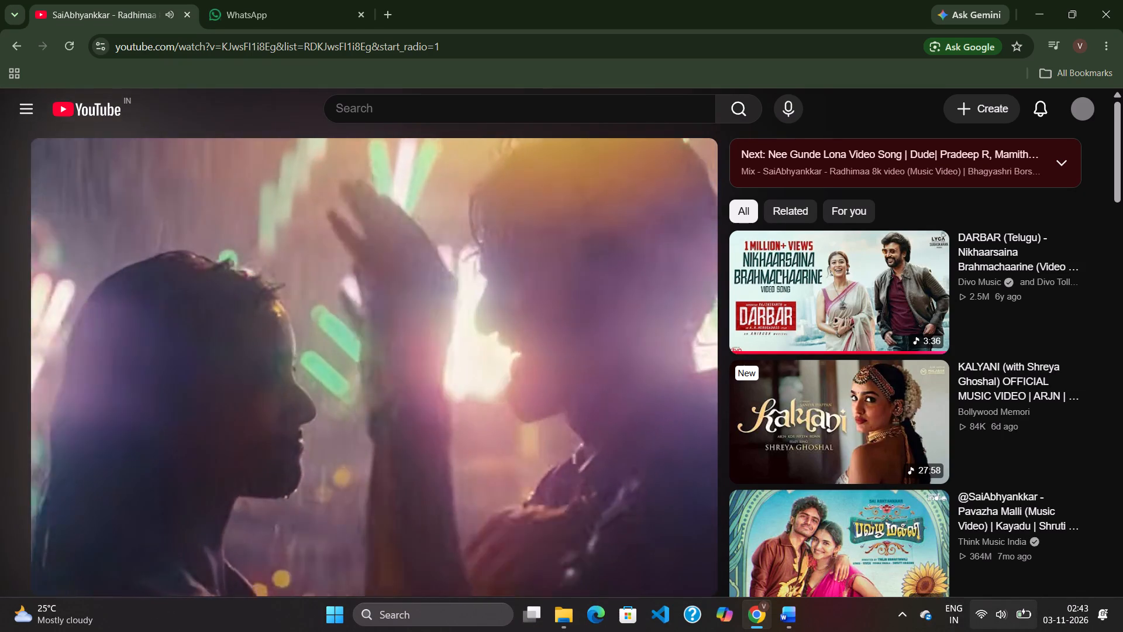
# Open the system quick settings with the volume and brightness controls.
pyautogui.click(1004, 613)
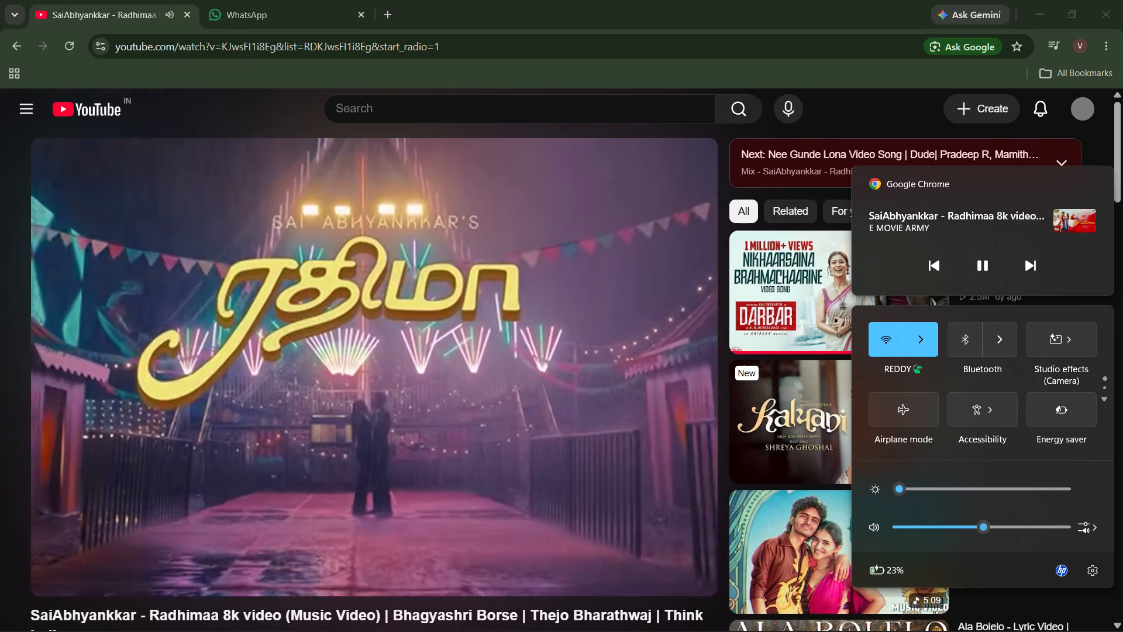
# Raise the system volume slightly and pause the Radhimaa music video.
pyautogui.click(1003, 526)
pyautogui.click(504, 346)
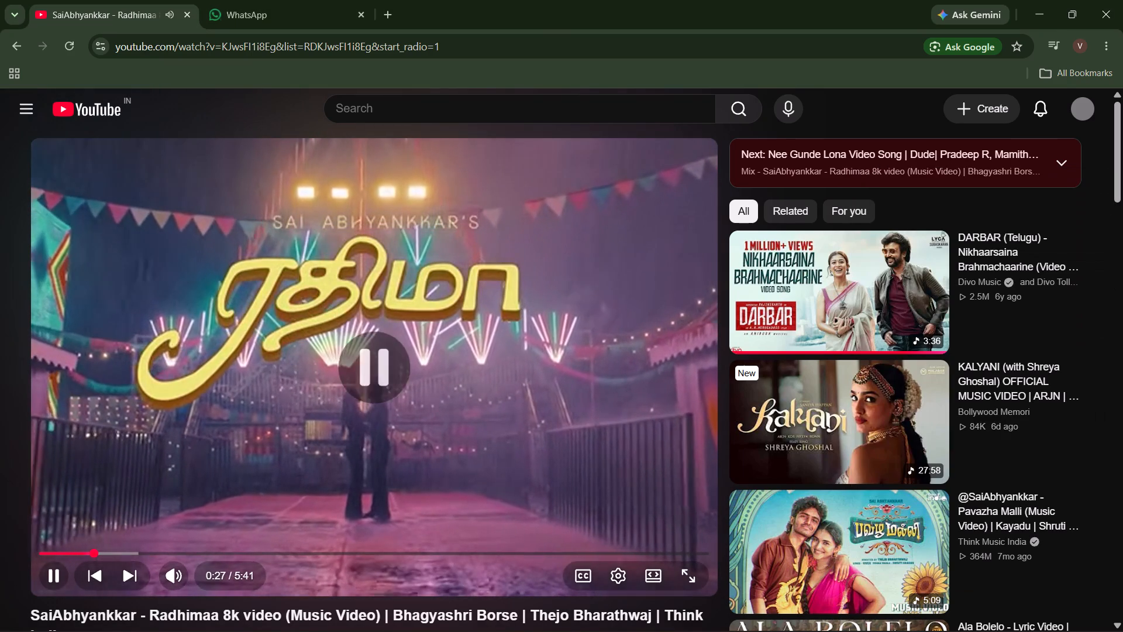
# Search the video site for "telugu songs".
pyautogui.click(405, 114)
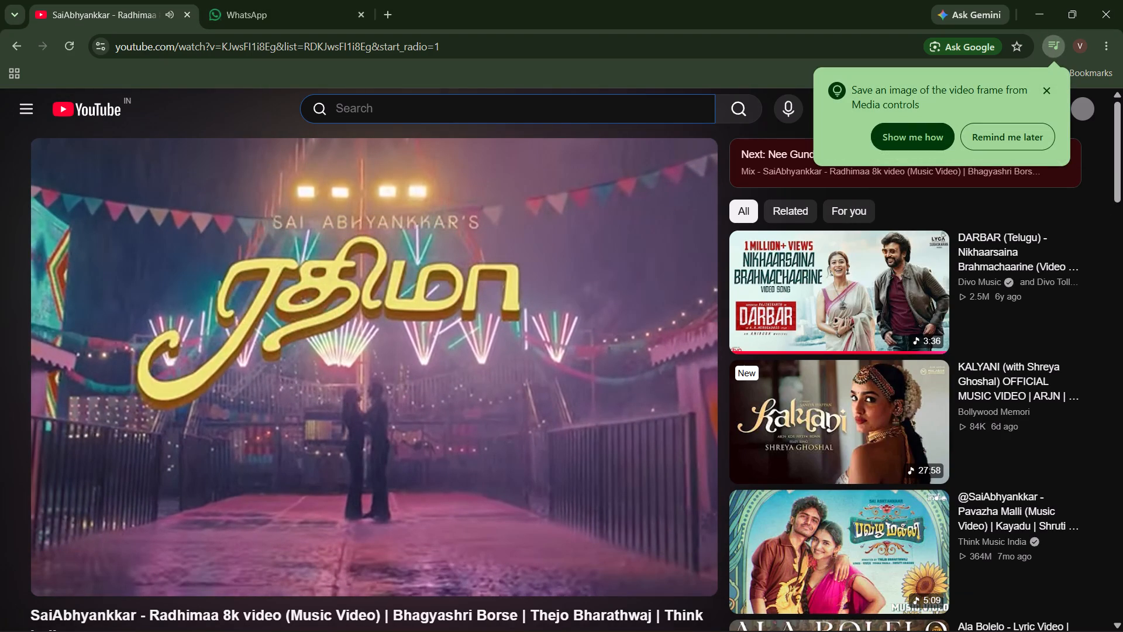
pyautogui.write('telu')
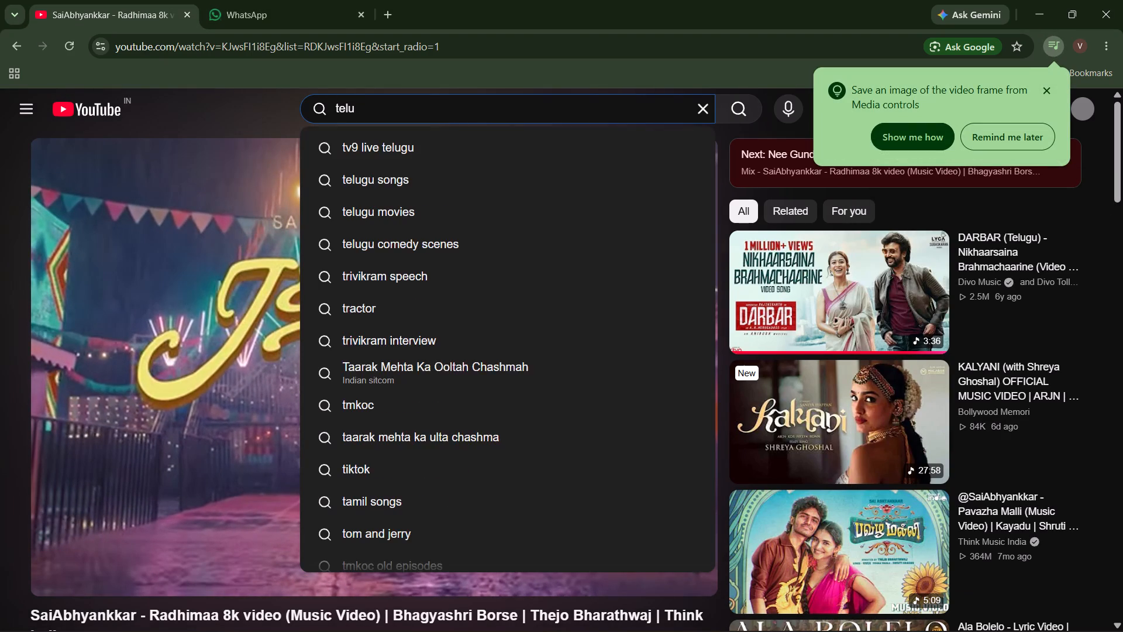
pyautogui.write('gu')
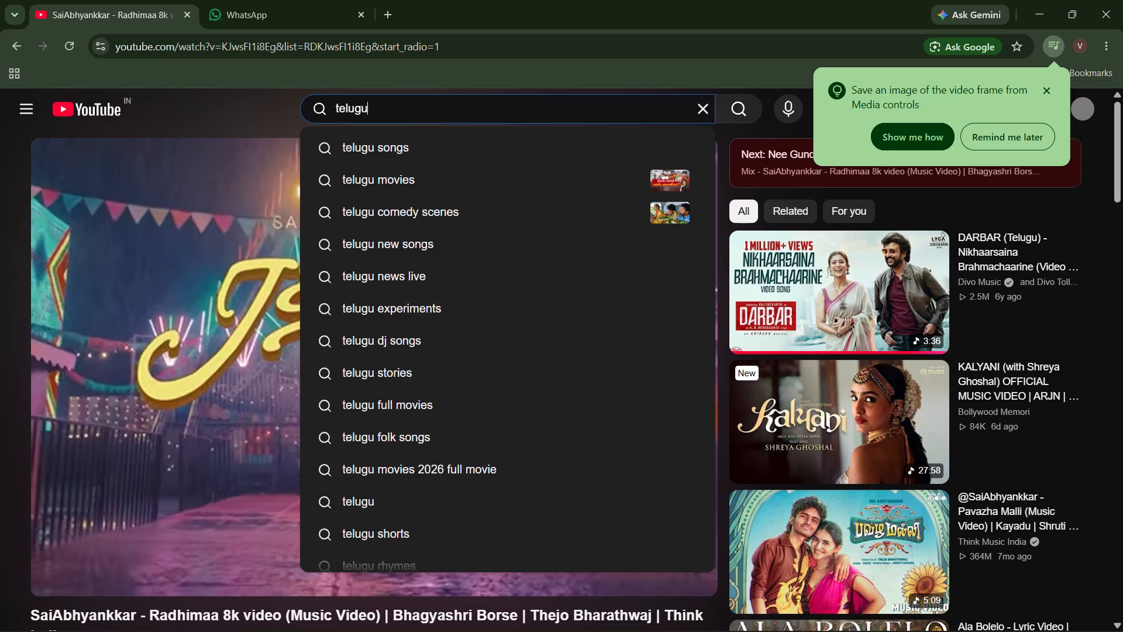
pyautogui.press('Down')
pyautogui.press('Return')
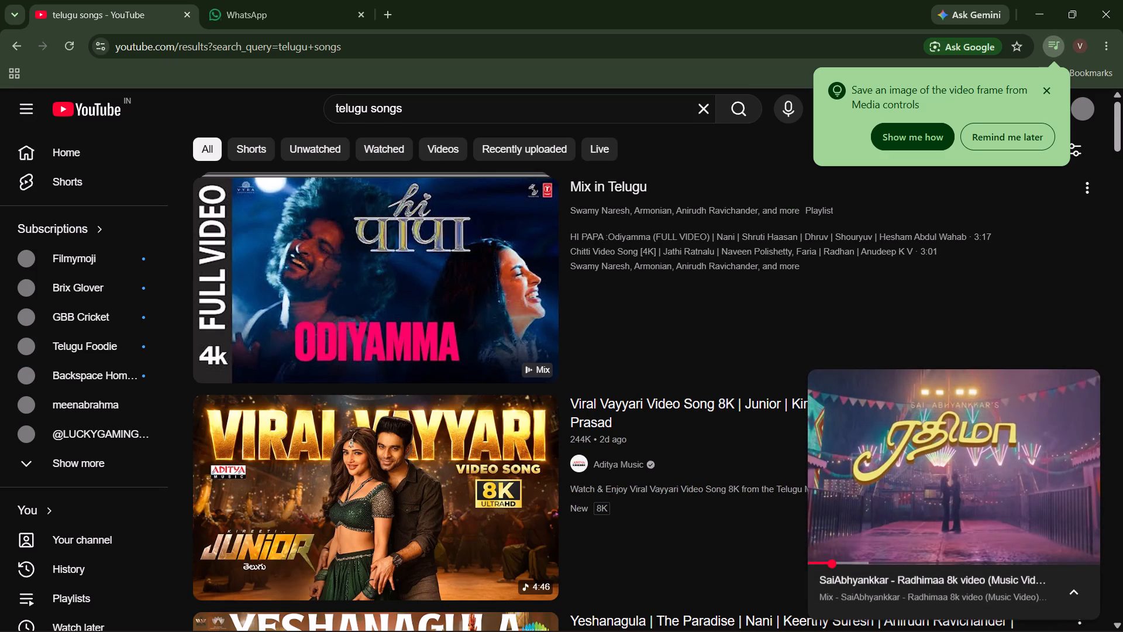
# Open the "Nee Gunde Lona Video Song" from the Telugu songs search results.
pyautogui.scroll(-1, 424, 484)
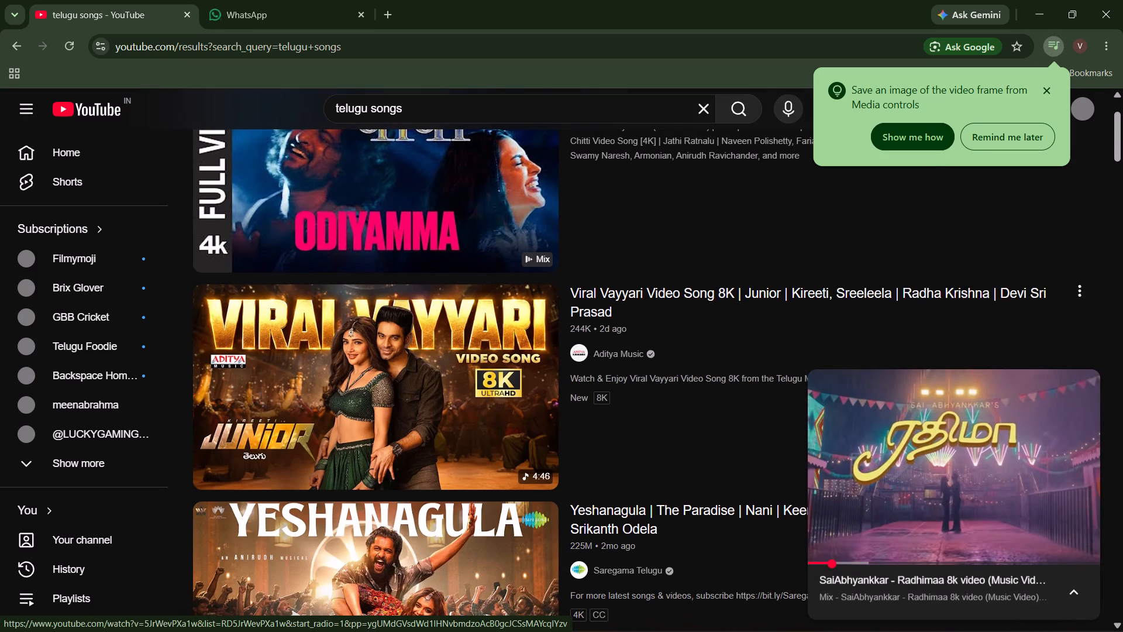
pyautogui.scroll(-4, 424, 484)
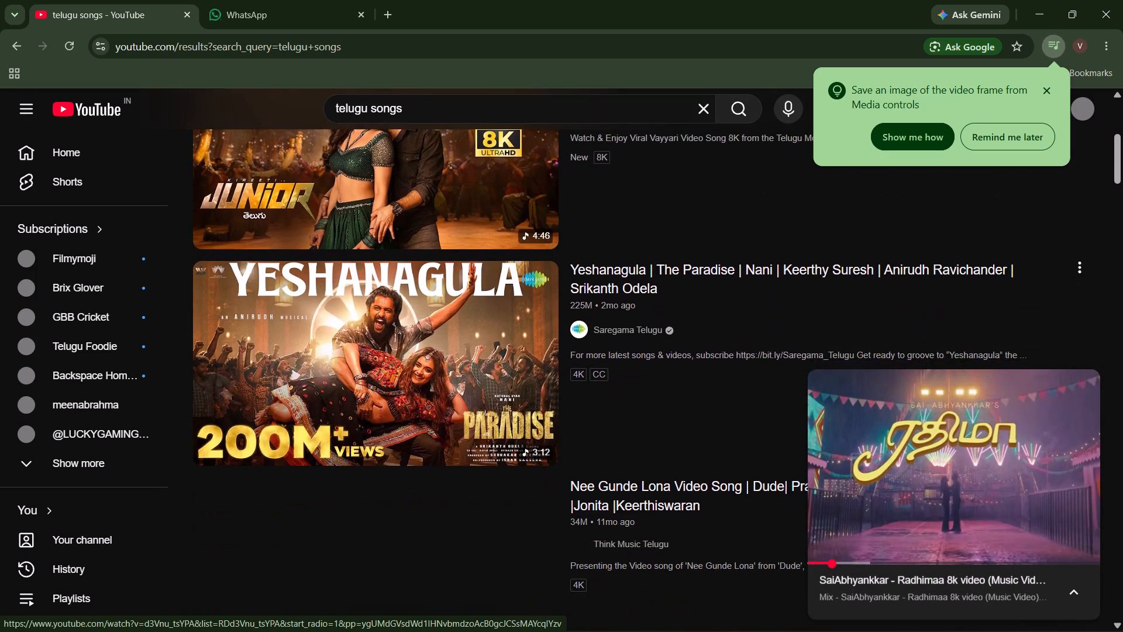
pyautogui.scroll(-2, 424, 484)
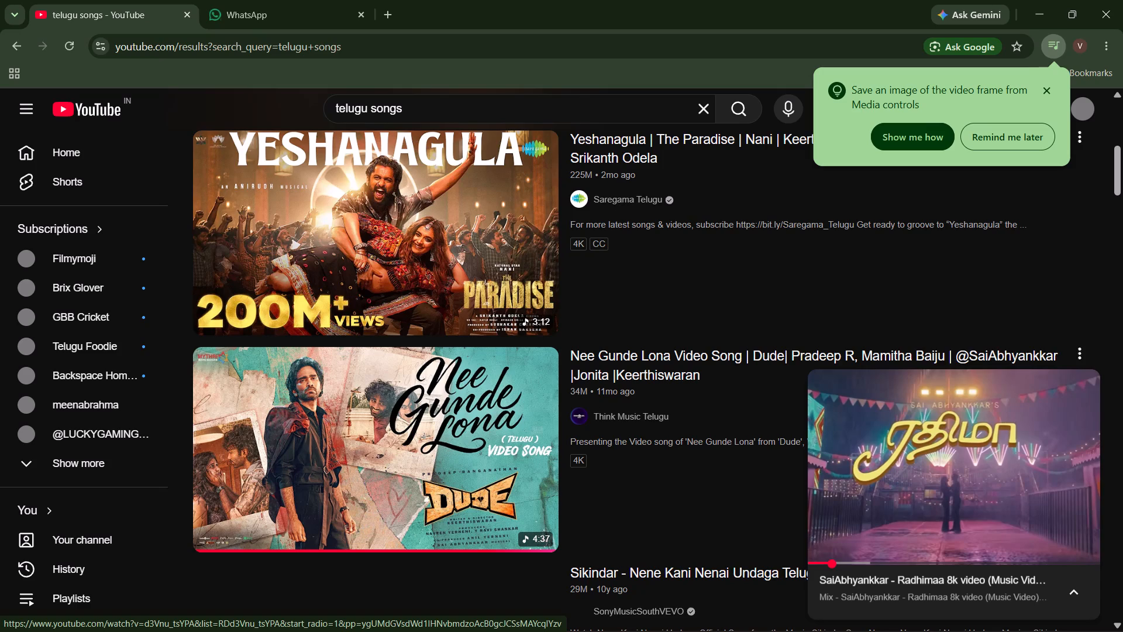
pyautogui.scroll(-1, 424, 484)
pyautogui.click(384, 378)
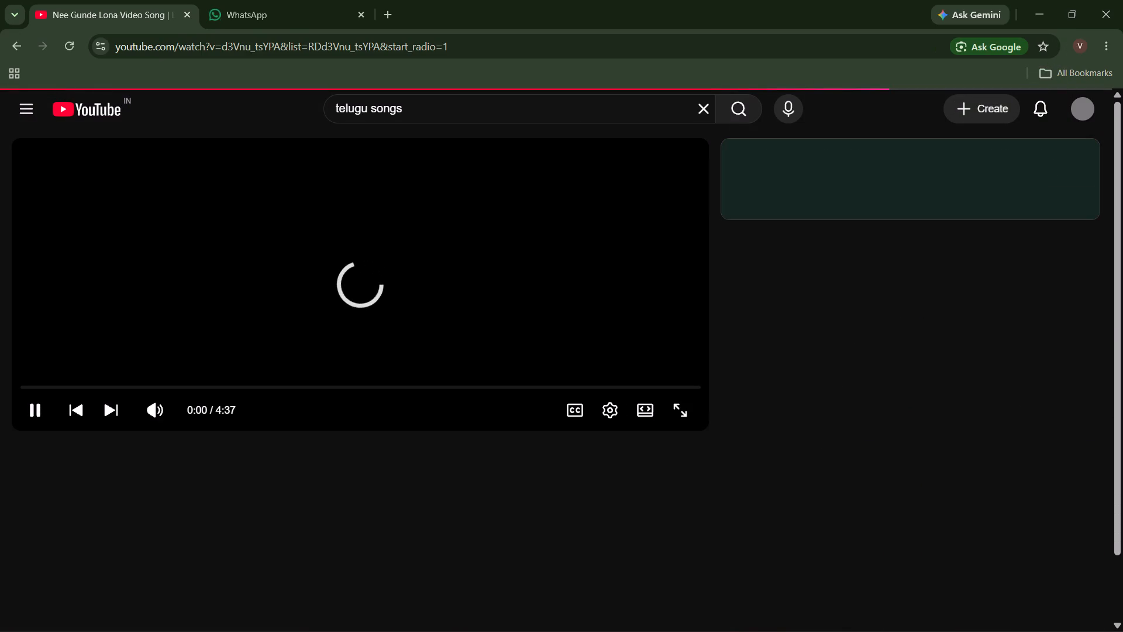
# Switch to the Word document "main" and examine the SRAM report's contents list, waveform pages and numbered expected outcomes before Chapter 4.
pyautogui.hotkey('alt', 'Tab')
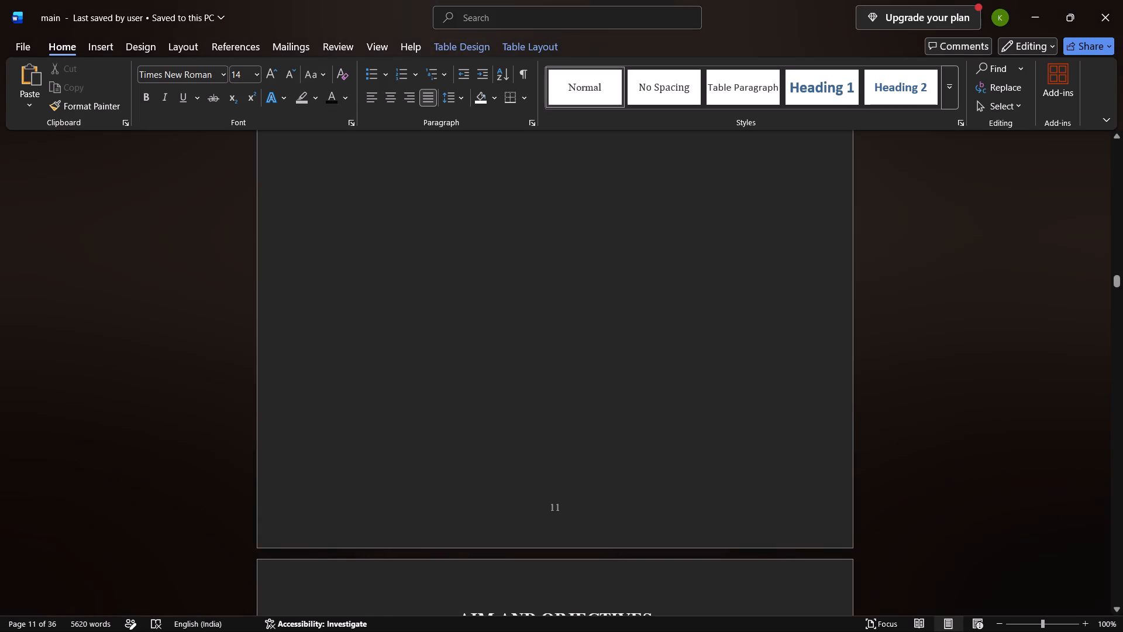
pyautogui.scroll(4, 857, 617)
pyautogui.scroll(2, 611, 472)
pyautogui.scroll(-16, 611, 472)
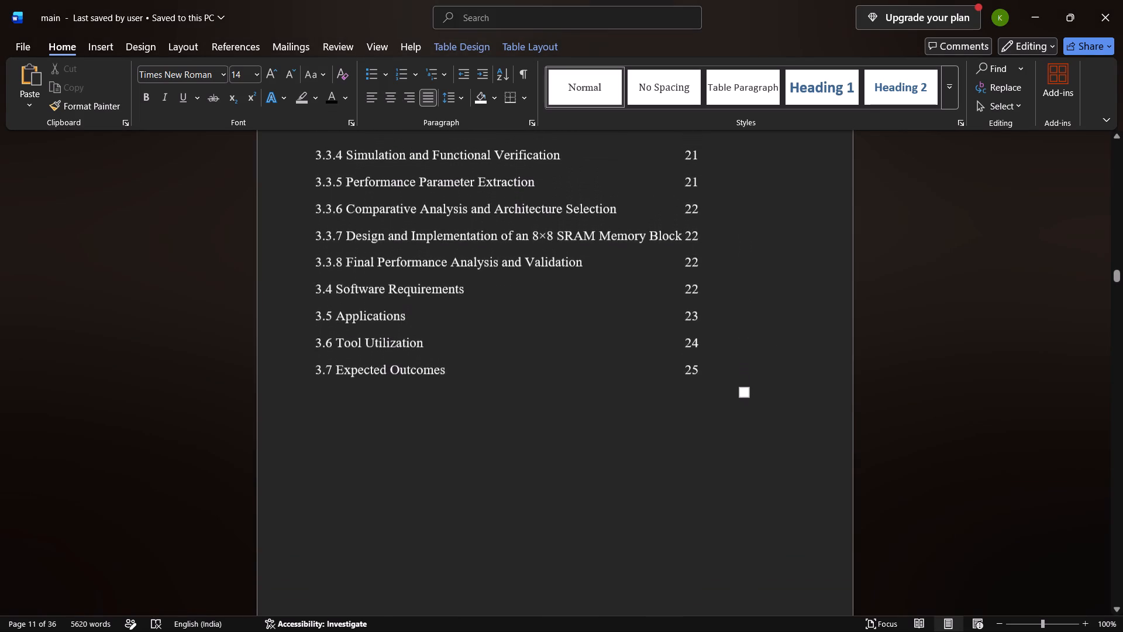
pyautogui.scroll(-20, 611, 472)
pyautogui.scroll(-14, 611, 472)
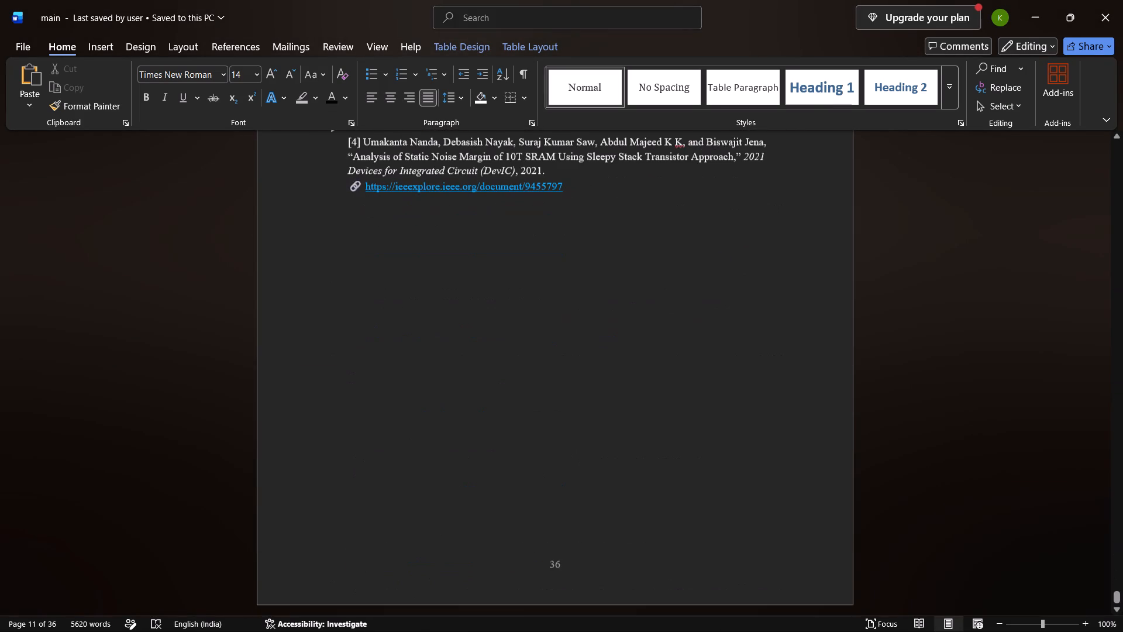
pyautogui.scroll(9, 611, 472)
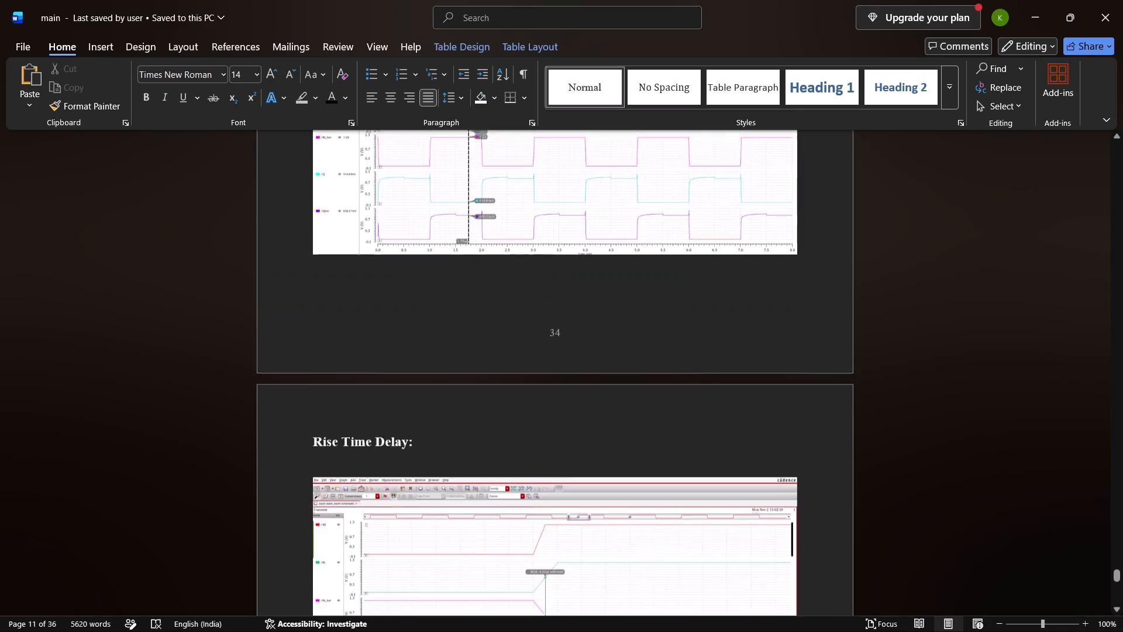
pyautogui.scroll(6, 611, 472)
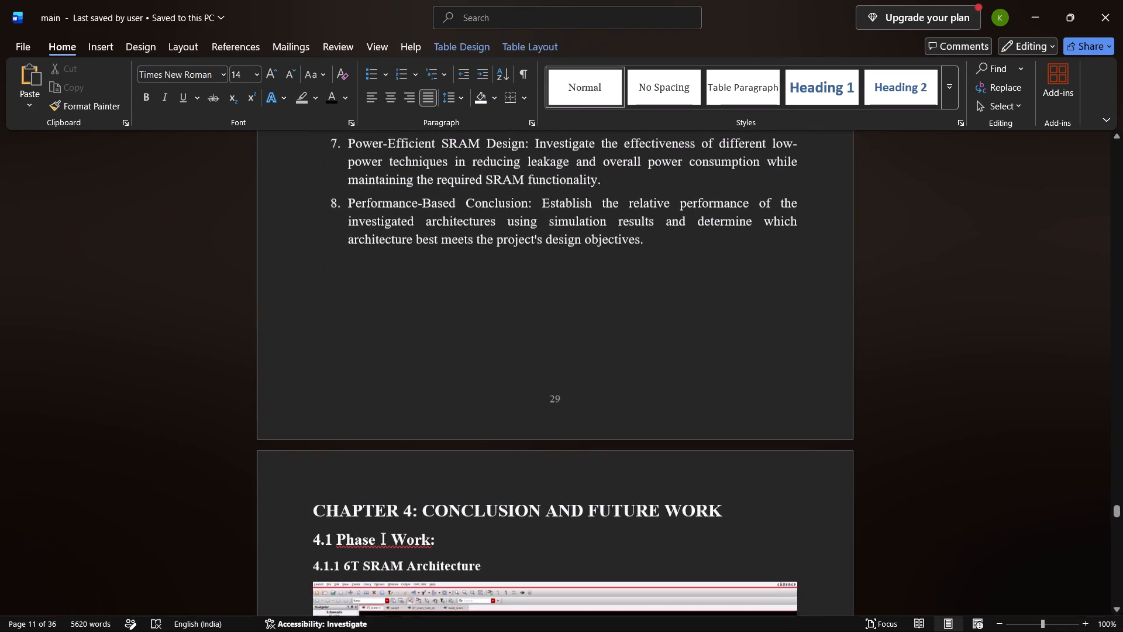
pyautogui.scroll(1, 611, 472)
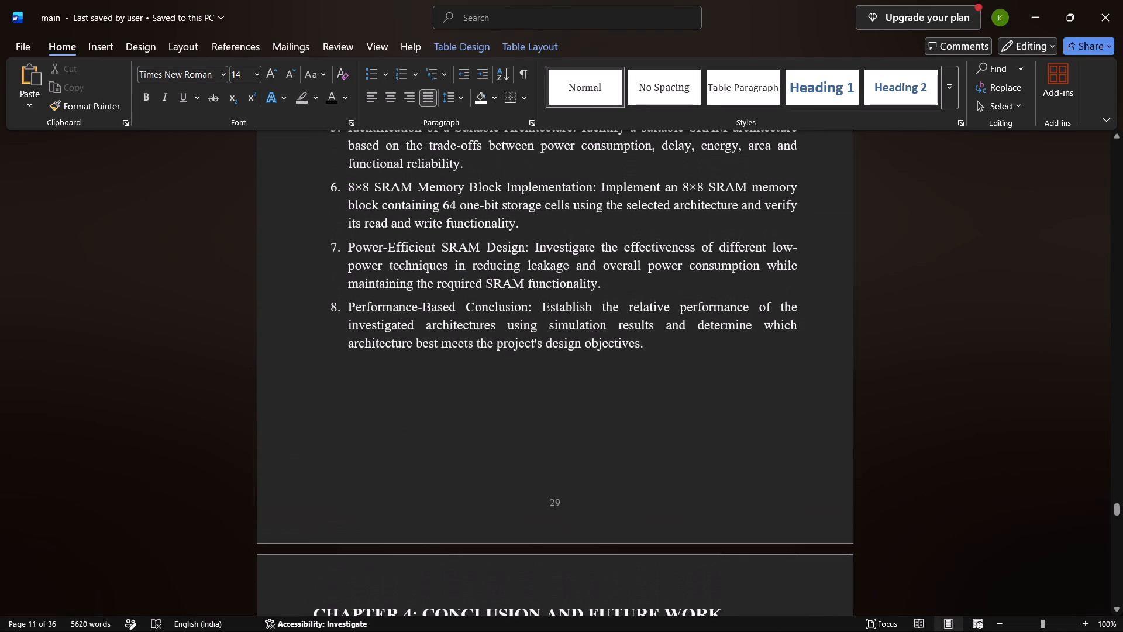
# Switch to the Word document "final" and paste the copied expected-outcomes text on a new line under the 3.7 EXPECTED OUTCOMES heading.
pyautogui.hotkey('alt', 'Tab')
pyautogui.hotkey('alt', 'Tab')
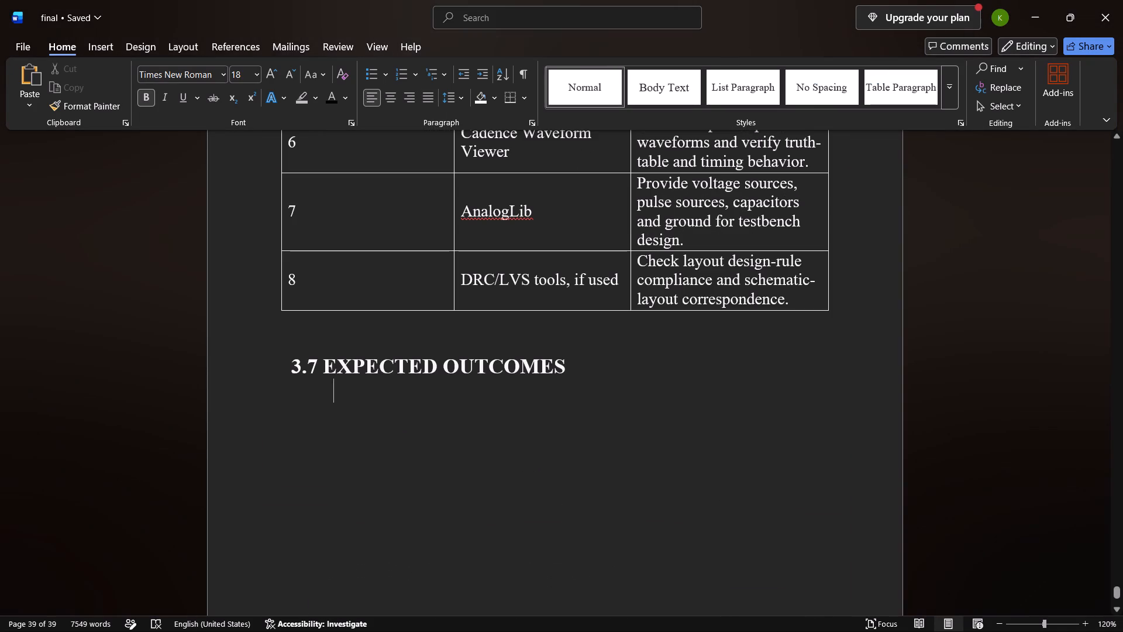
pyautogui.click(324, 389)
pyautogui.press('BackSpace')
pyautogui.press('Return')
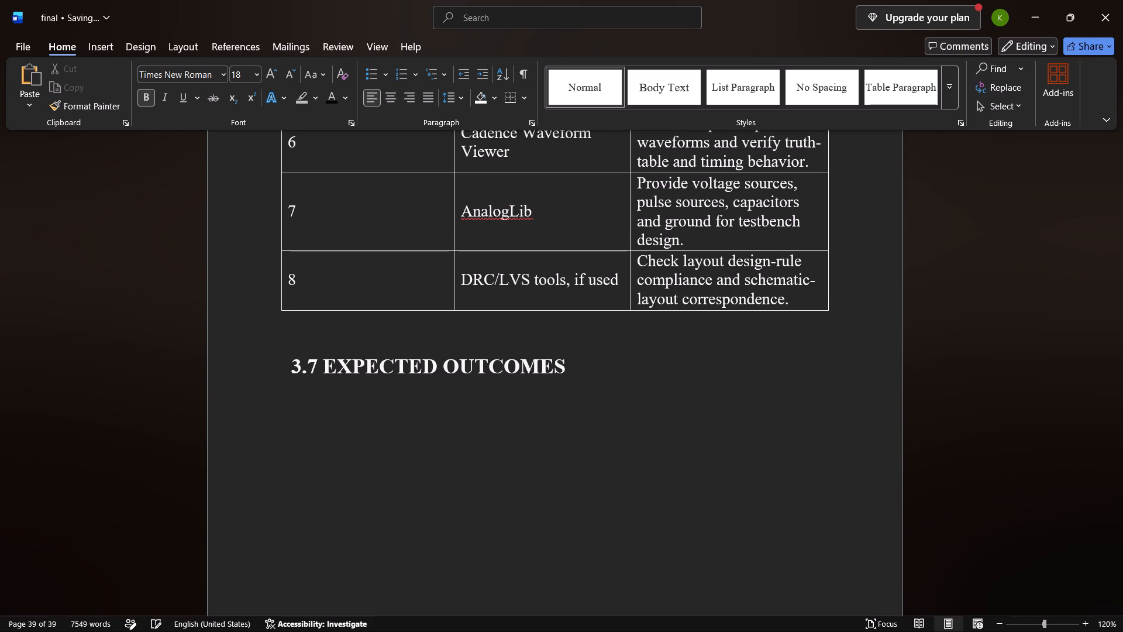
pyautogui.hotkey('ctrl', 'v')
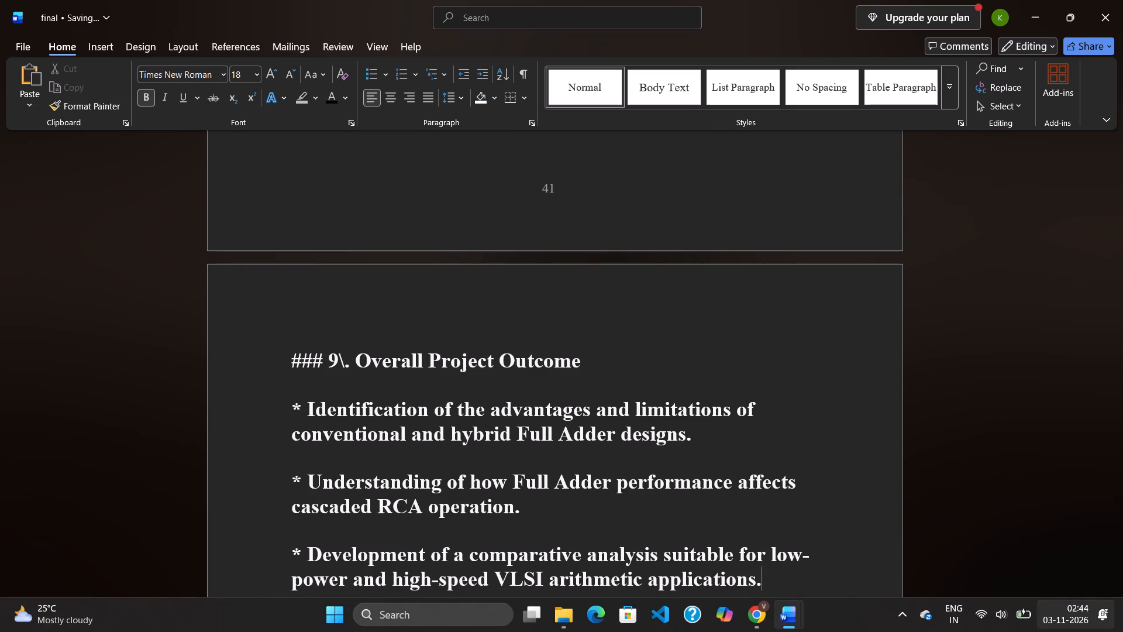
# Lower the system volume in two small stages to just under half, and return to the document.
pyautogui.click(1004, 616)
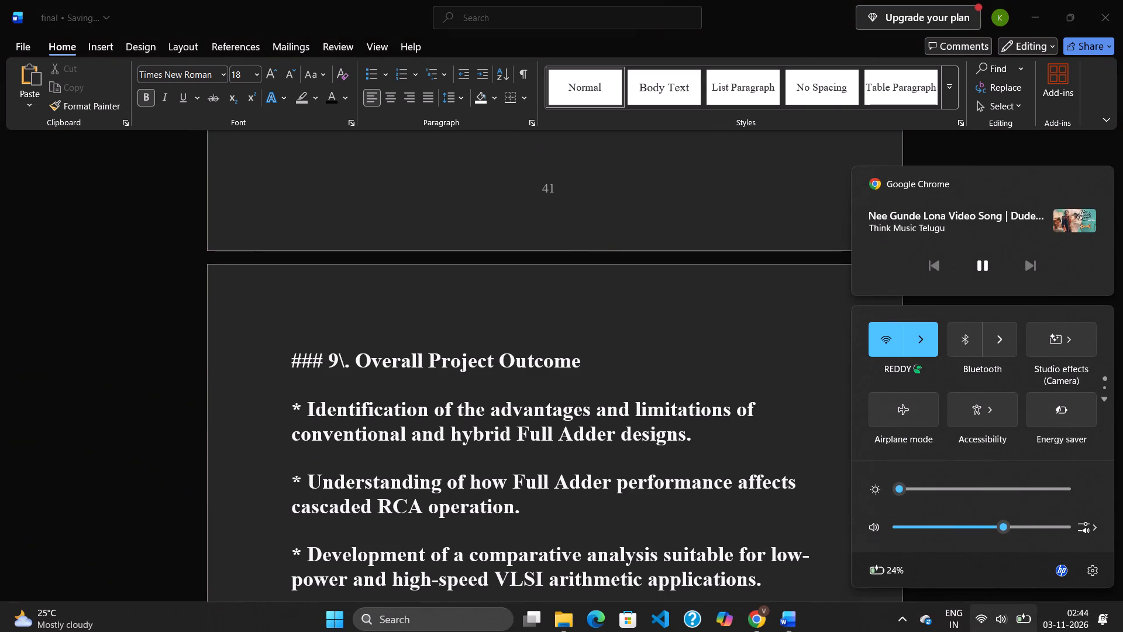
pyautogui.click(980, 526)
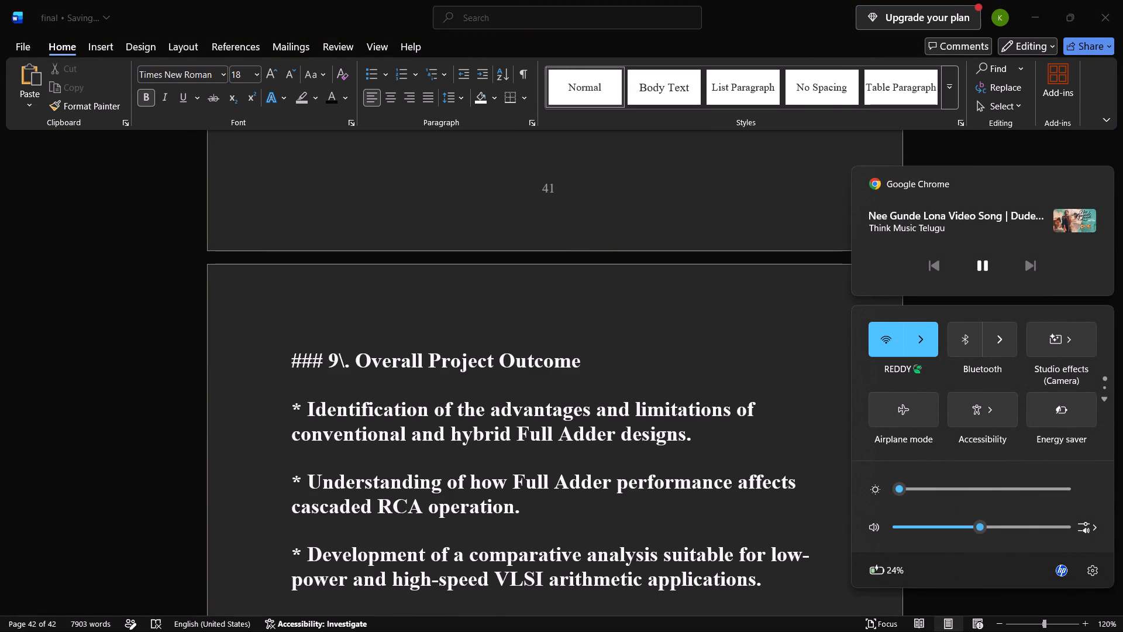
pyautogui.click(966, 526)
pyautogui.click(634, 375)
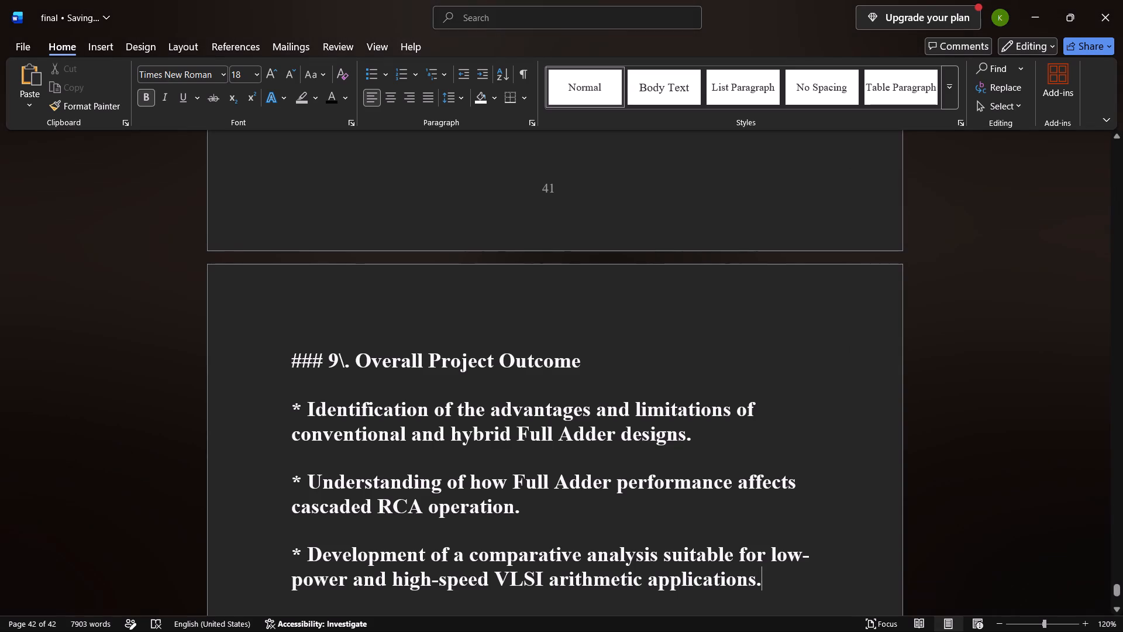
# Delete the duplicate "## 3.6 EXPECTED OUTCOMES" line from the pasted text beneath the 3.7 heading.
pyautogui.scroll(-3, 634, 375)
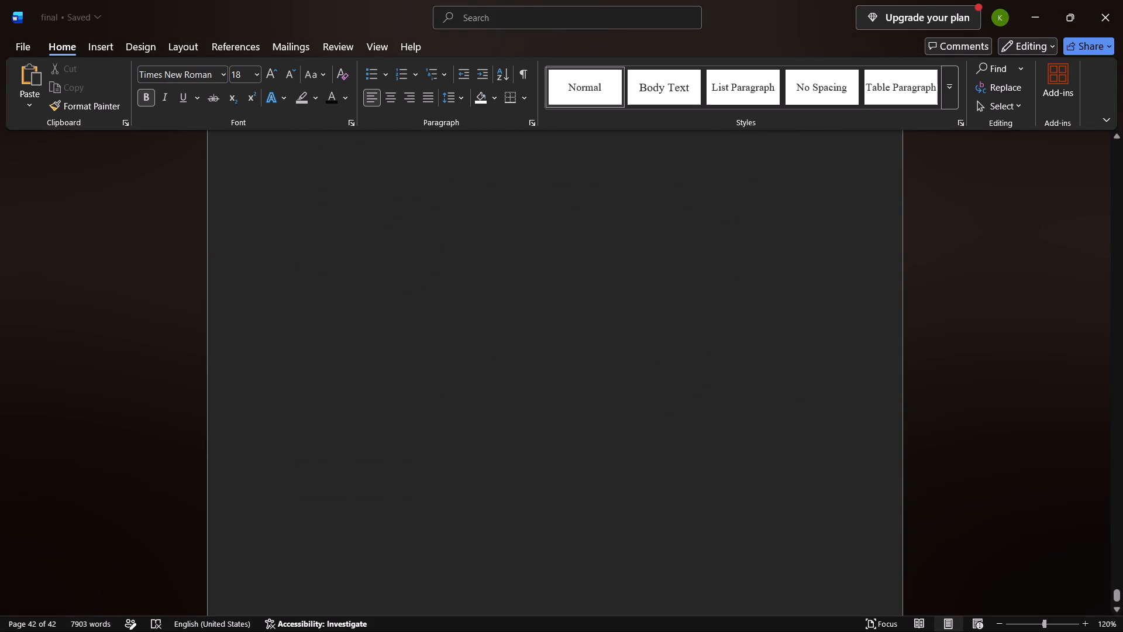
pyautogui.scroll(4, 634, 375)
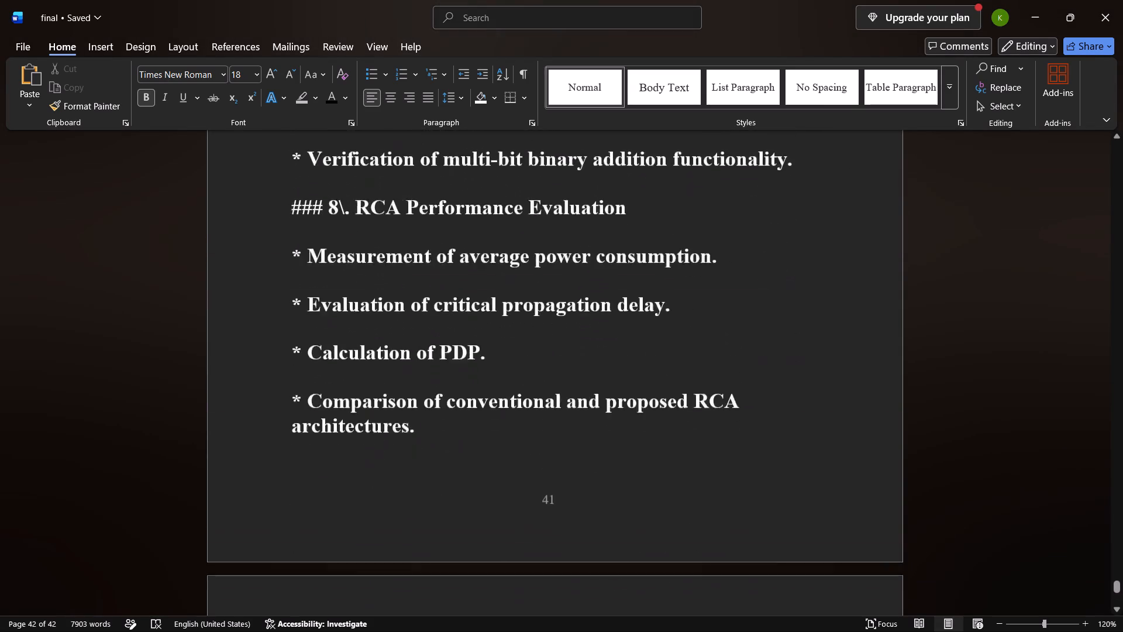
pyautogui.scroll(2, 634, 375)
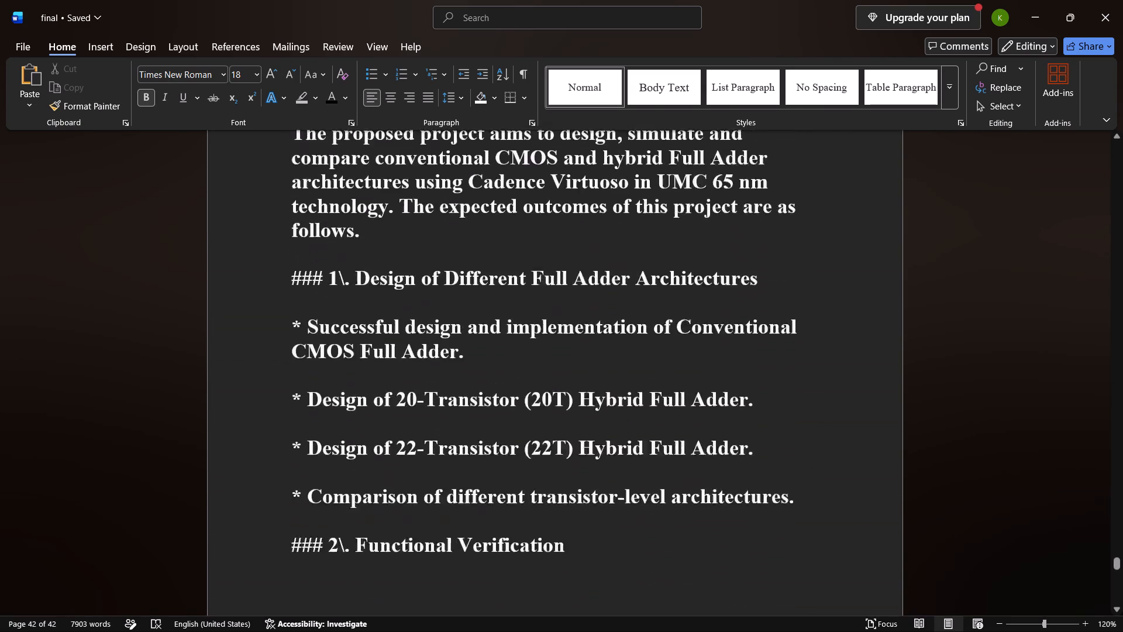
pyautogui.scroll(1, 634, 375)
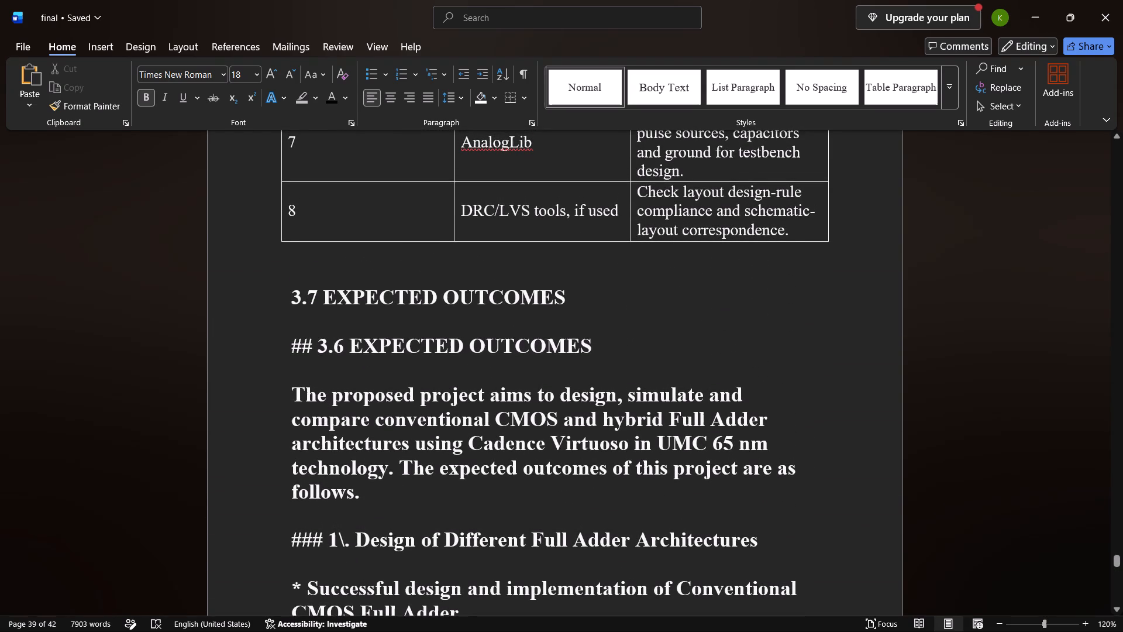
pyautogui.moveTo(606, 359); pyautogui.dragTo(432, 305)
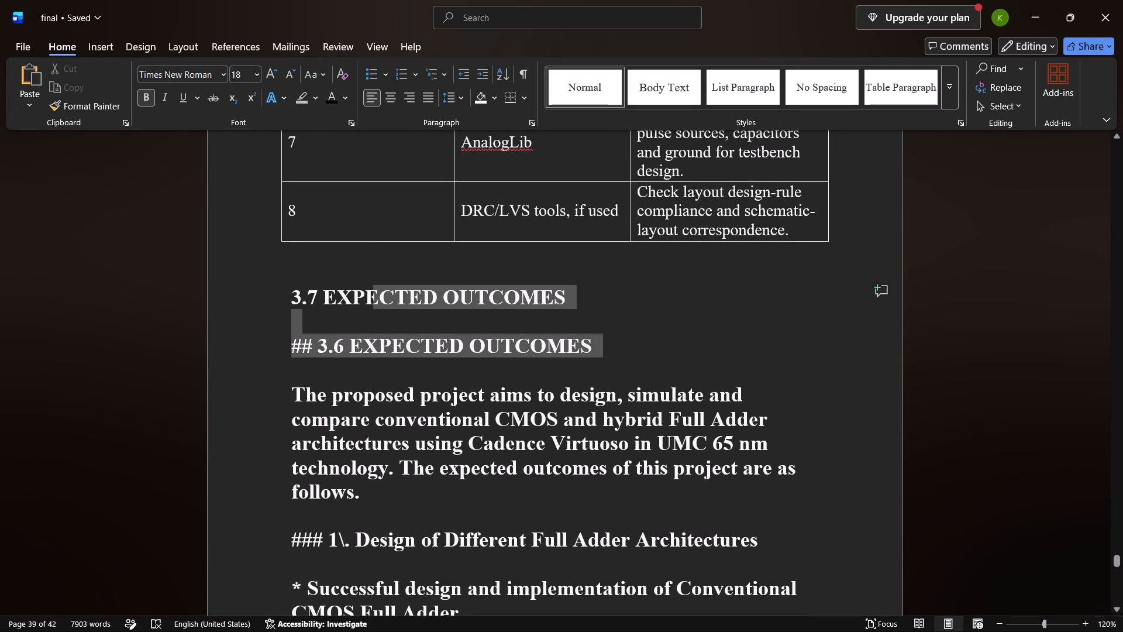
pyautogui.moveTo(432, 305); pyautogui.dragTo(323, 328)
pyautogui.press('BackSpace')
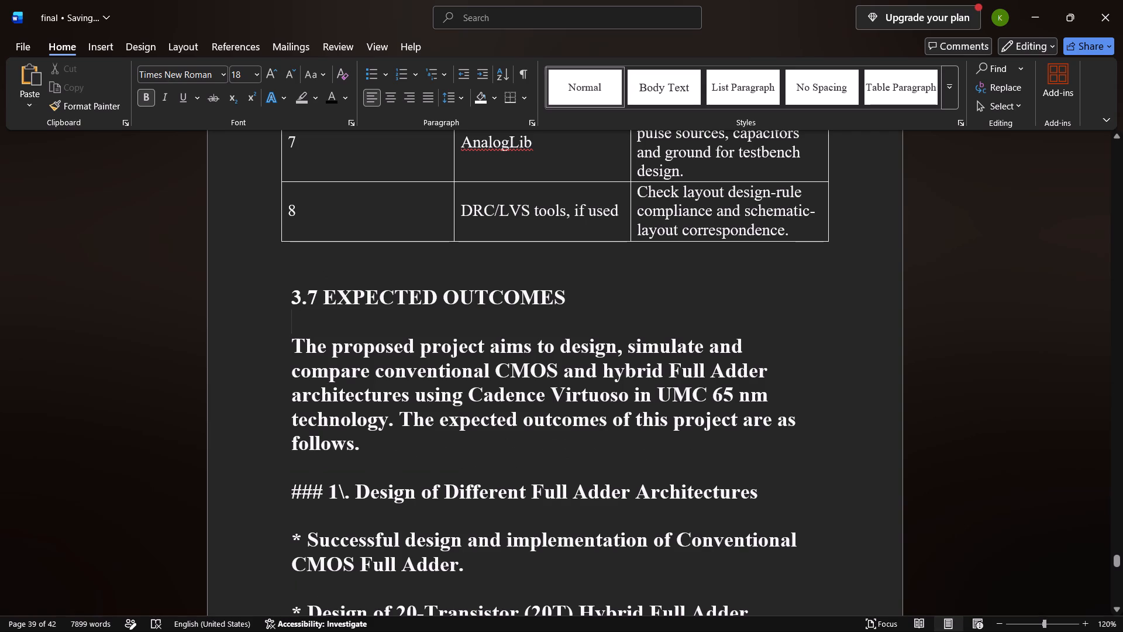
# Delete the introductory paragraph beginning "The proposed project aims to design, simulate and compare" under 3.7 EXPECTED OUTCOMES.
pyautogui.moveTo(373, 452); pyautogui.dragTo(287, 331)
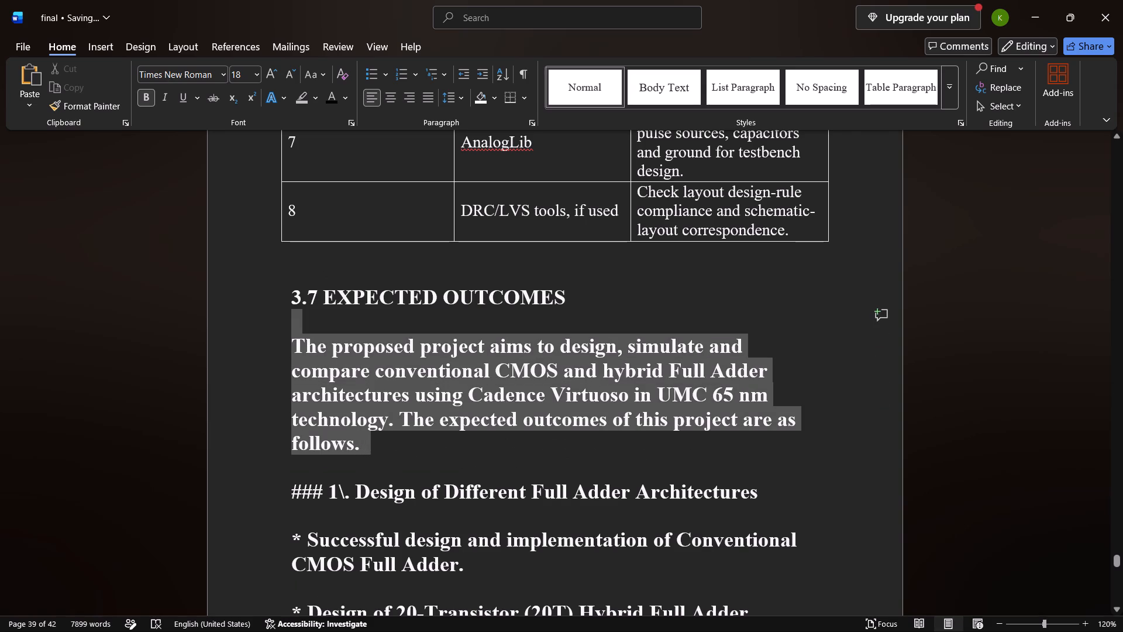
pyautogui.moveTo(287, 331); pyautogui.dragTo(291, 328)
pyautogui.press('BackSpace')
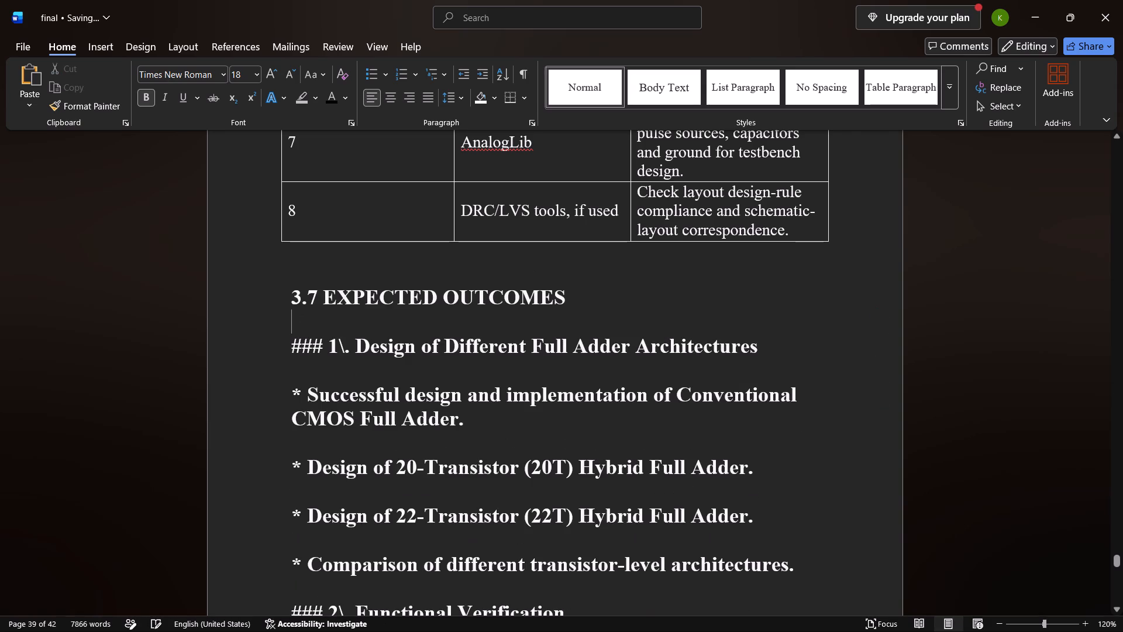
# Remove the ### marker and backslash from the first subheading under 3.7, making it "1. Design of Different Full Adder Architectures", with a blank line above.
pyautogui.click(330, 347)
pyautogui.press('BackSpace')
pyautogui.press('BackSpace')
pyautogui.press('BackSpace')
pyautogui.press('BackSpace')
pyautogui.press('BackSpace')
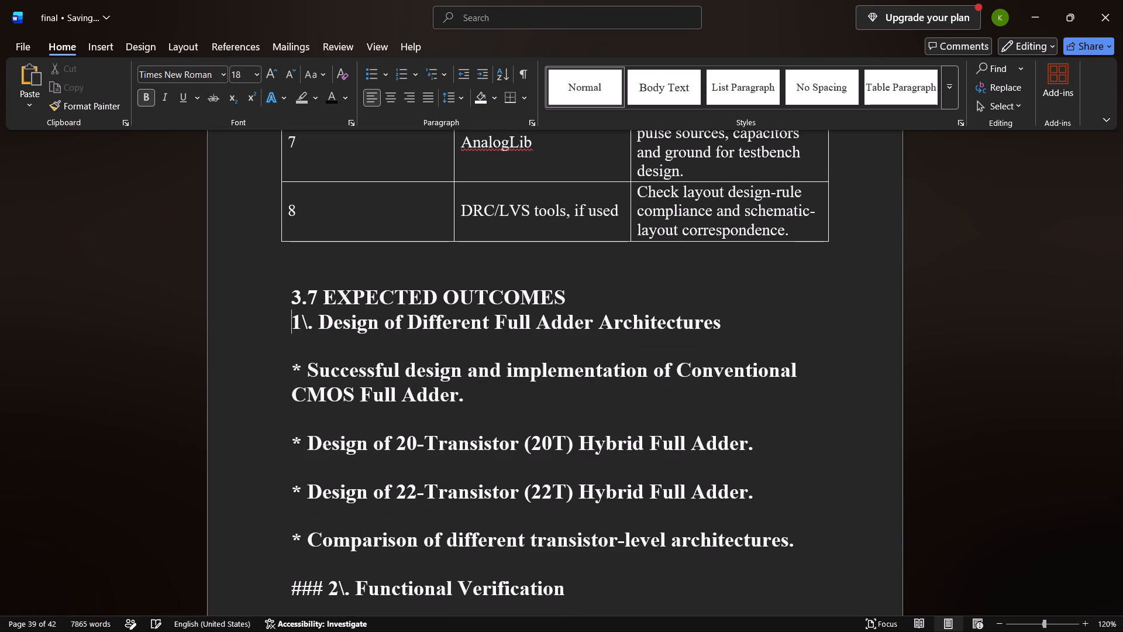
pyautogui.press('Return')
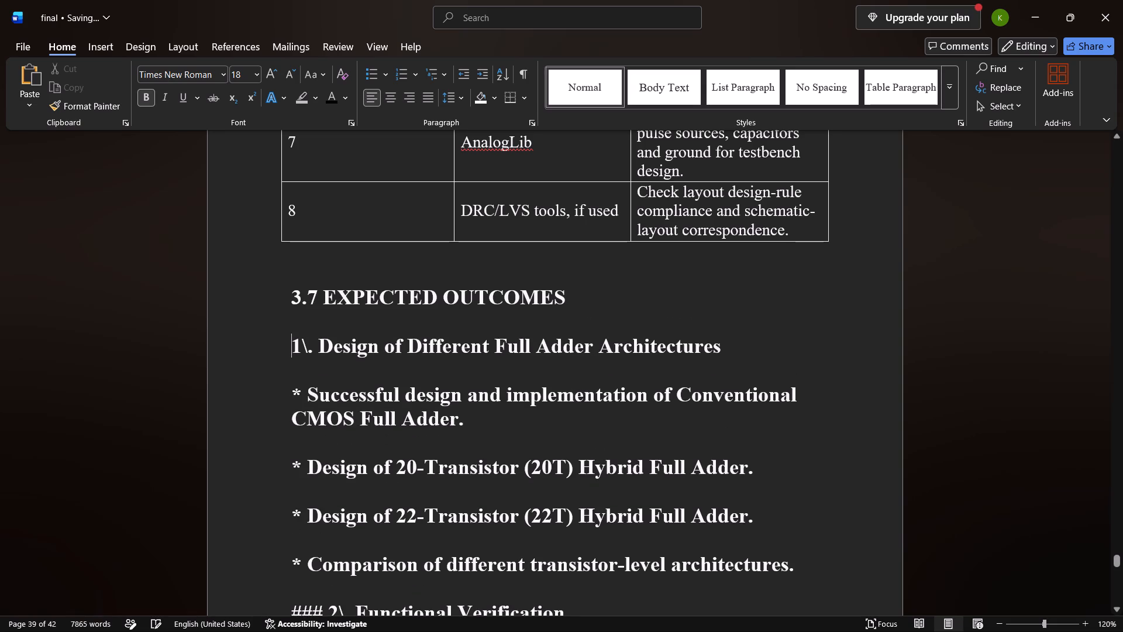
pyautogui.click(315, 348)
pyautogui.press('BackSpace')
pyautogui.press('BackSpace')
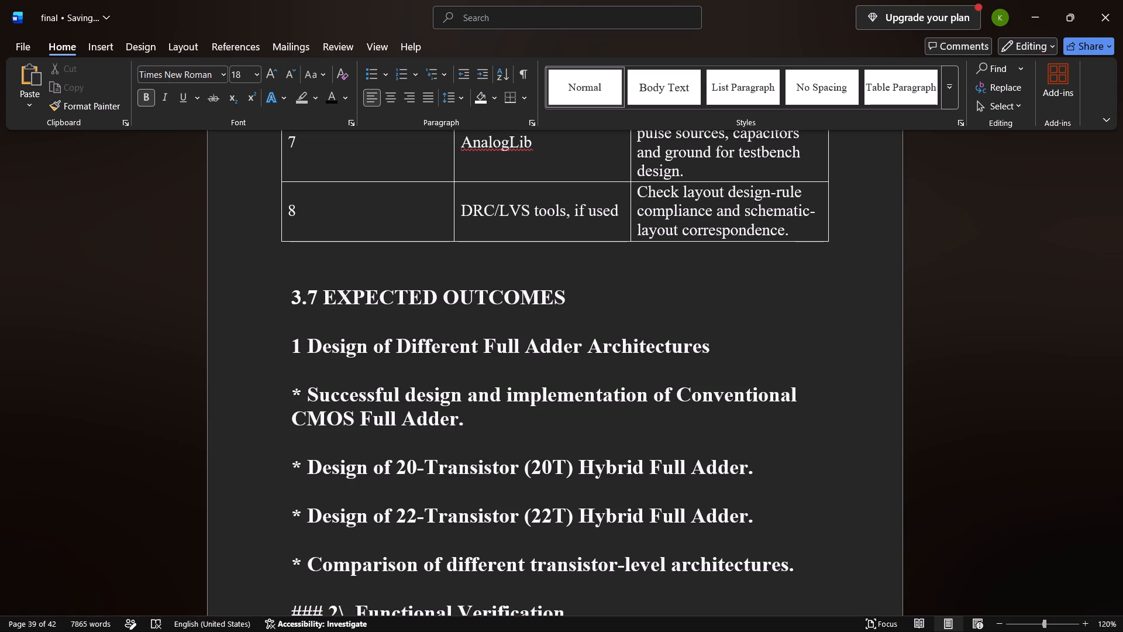
pyautogui.press('.')
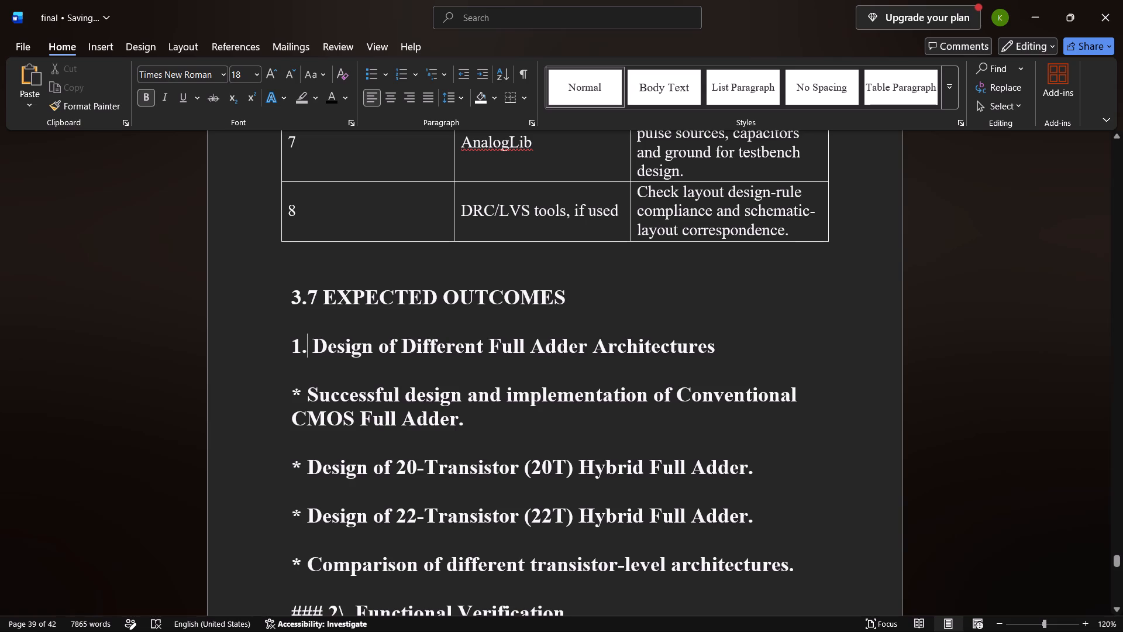
# Set all text under 3.7 EXPECTED OUTCOMES, from the first numbered subheading to the document's end, to Times New Roman, size 14.
pyautogui.click(308, 390)
pyautogui.moveTo(288, 350); pyautogui.dragTo(463, 544)
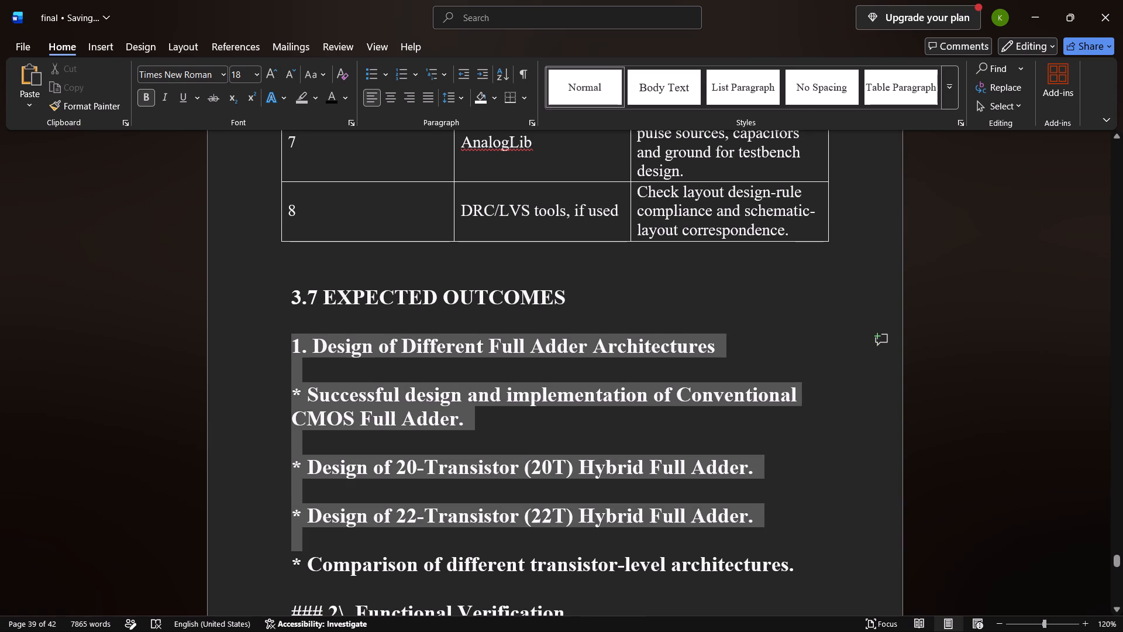
pyautogui.moveTo(463, 544); pyautogui.dragTo(701, 631)
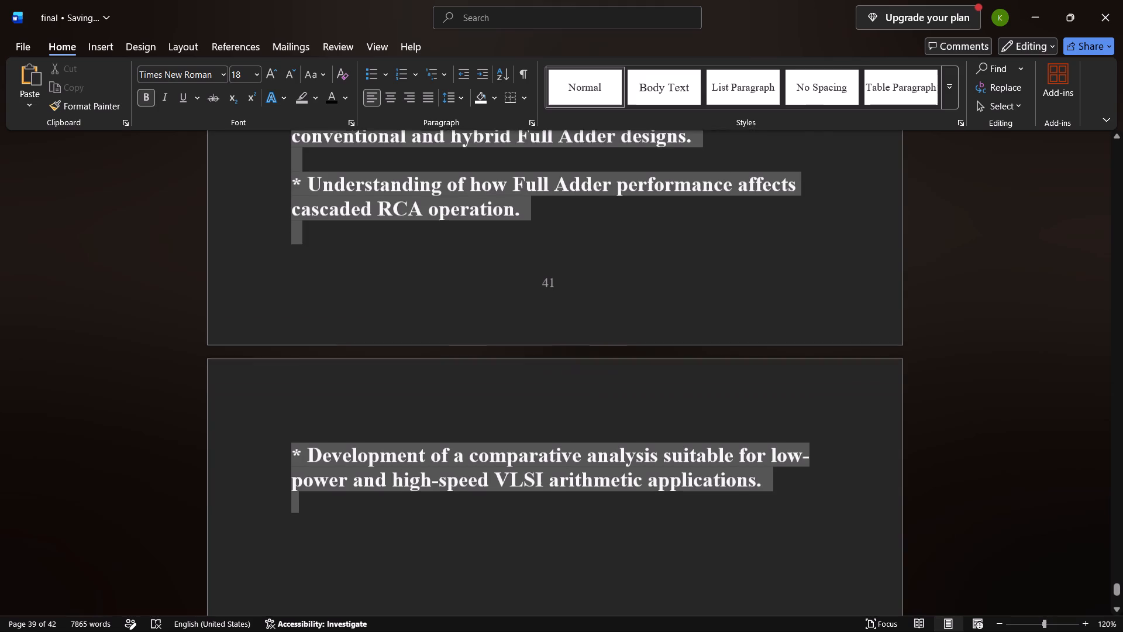
pyautogui.moveTo(701, 631); pyautogui.dragTo(780, 226)
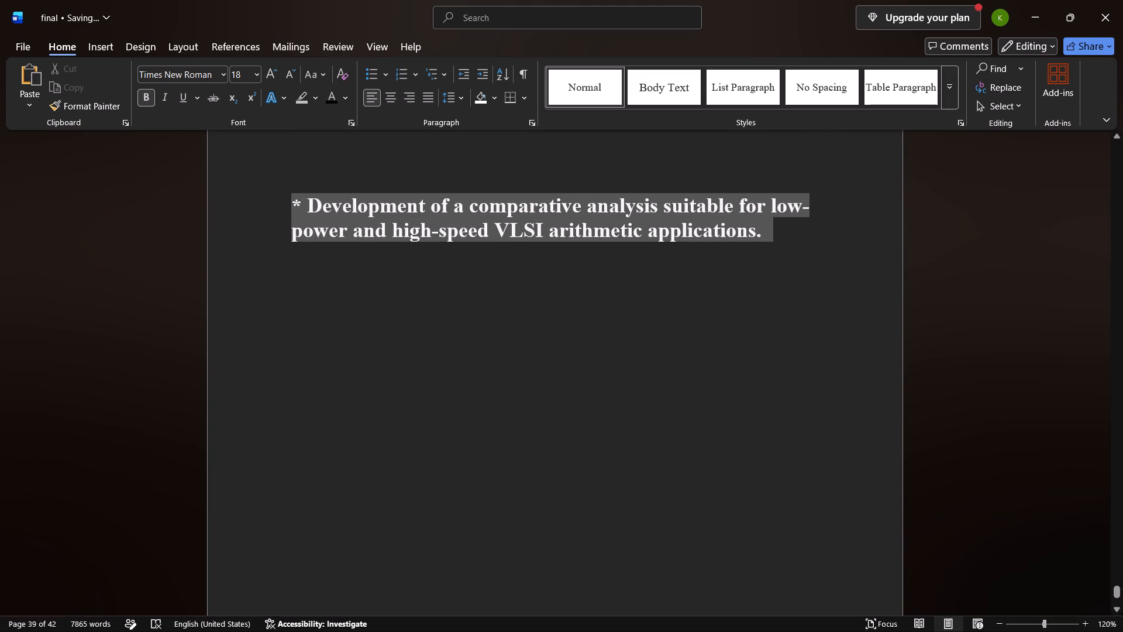
pyautogui.moveTo(780, 226); pyautogui.dragTo(778, 227)
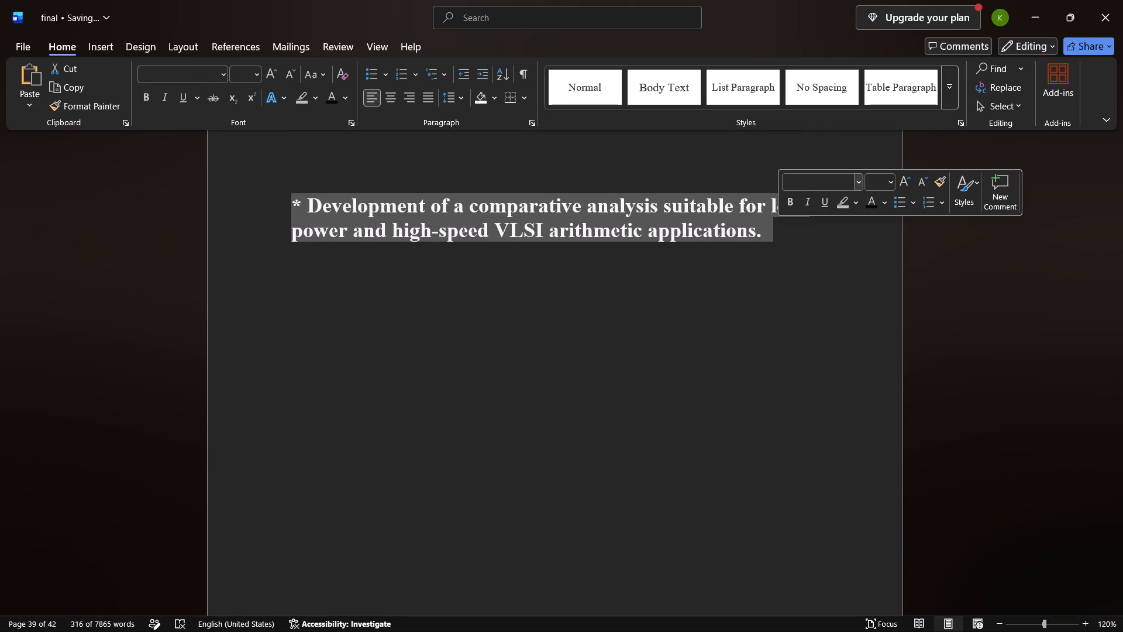
pyautogui.click(861, 183)
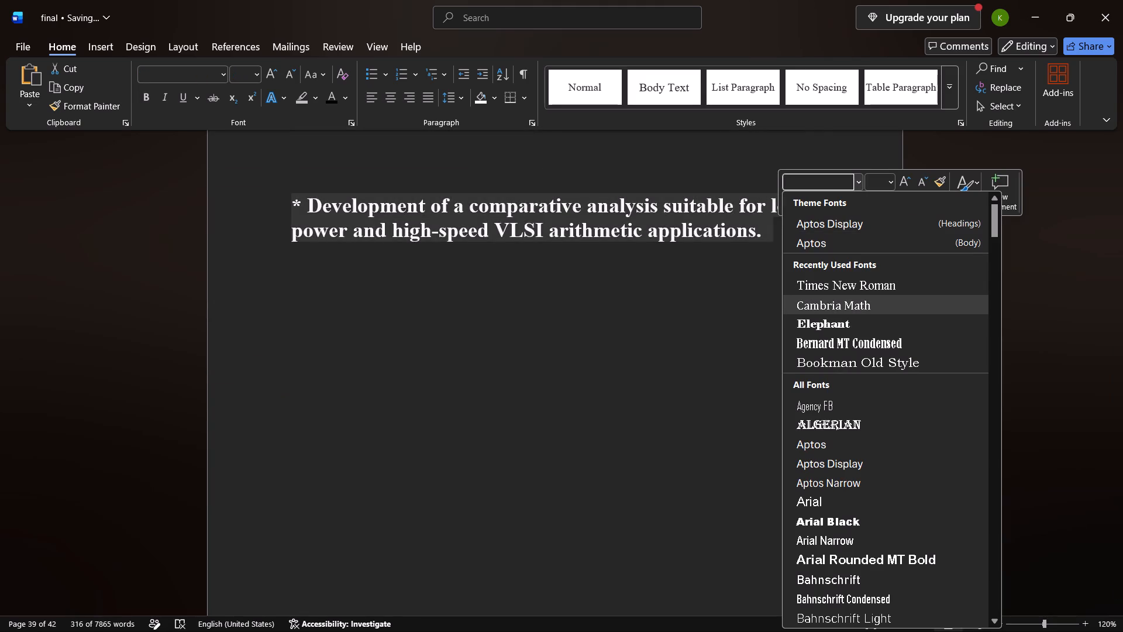
pyautogui.click(866, 285)
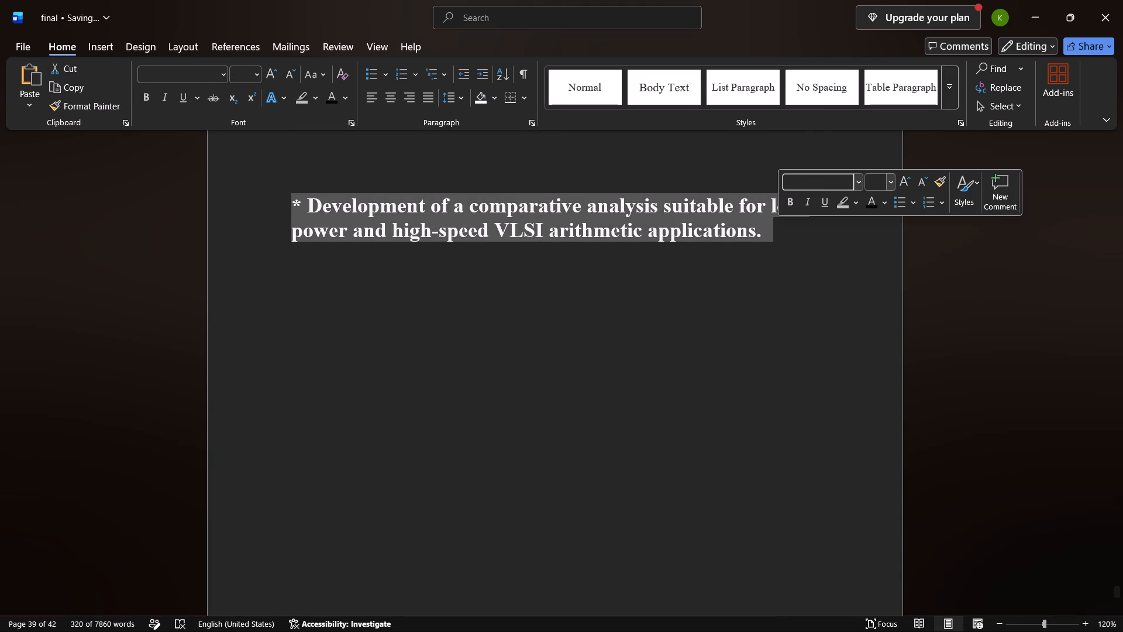
pyautogui.click(891, 187)
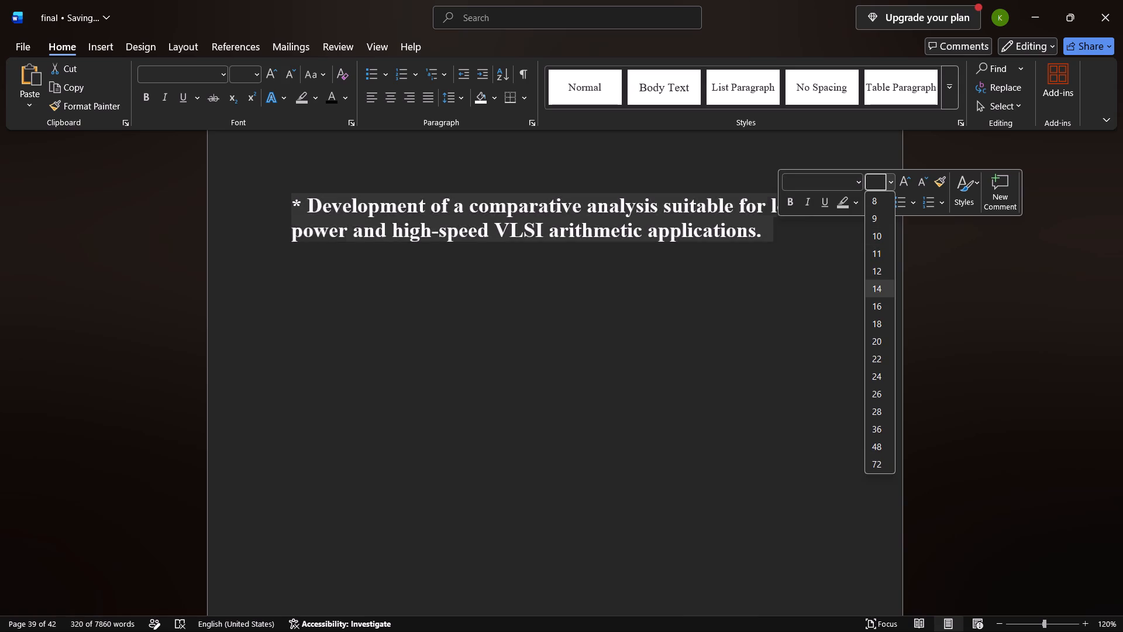
pyautogui.click(881, 288)
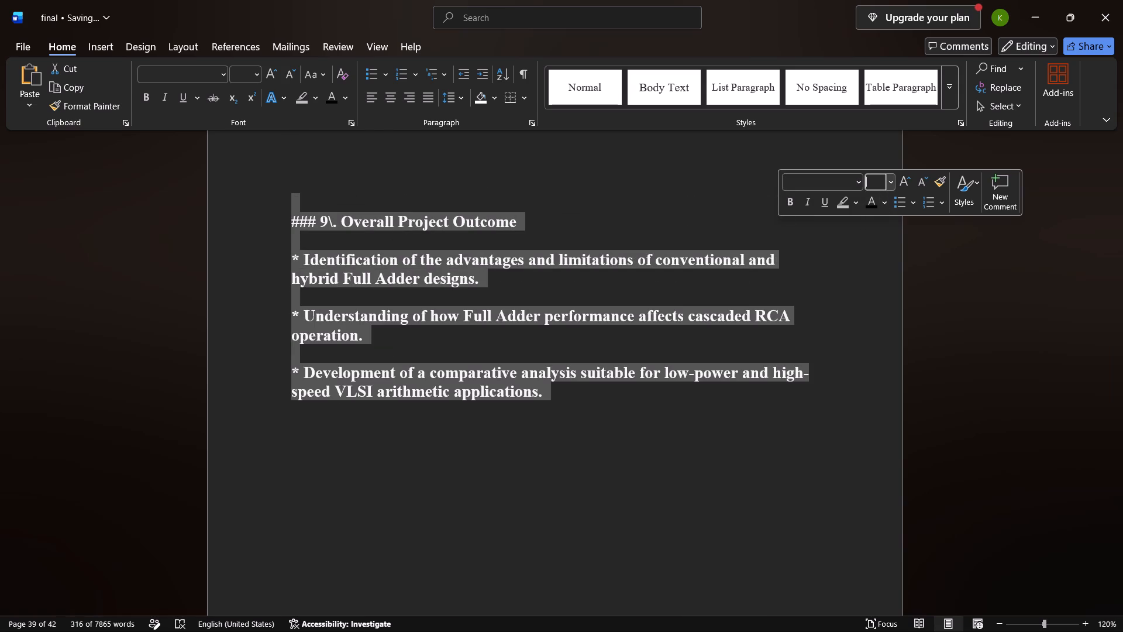
pyautogui.write('14')
pyautogui.press('Return')
pyautogui.click(845, 271)
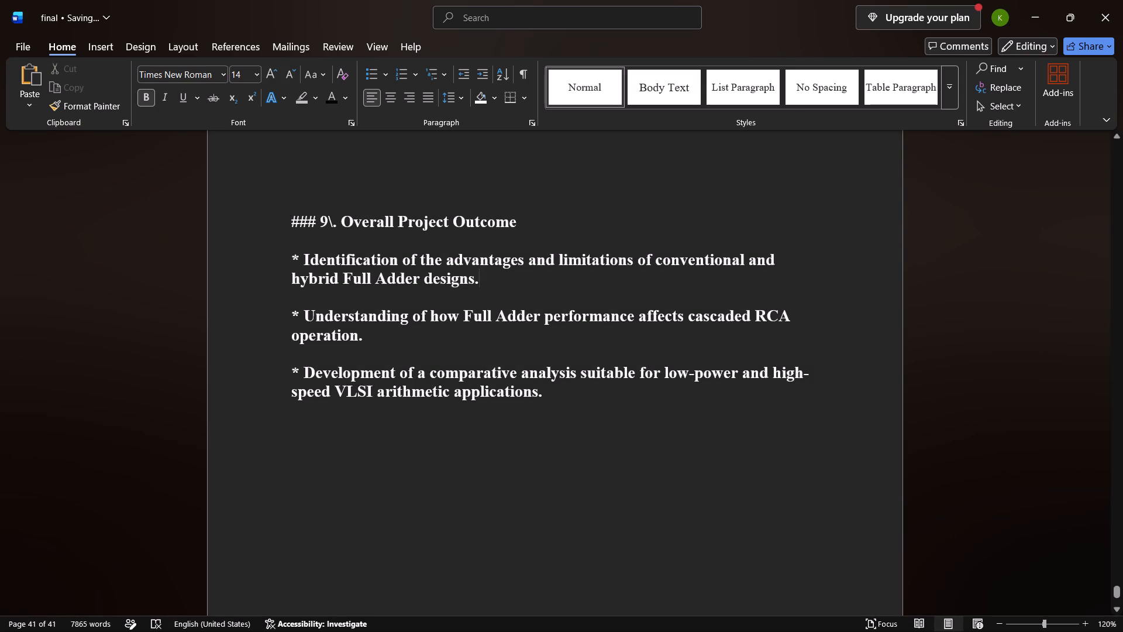
# Raise the system volume slightly to about half.
pyautogui.scroll(2, 485, 324)
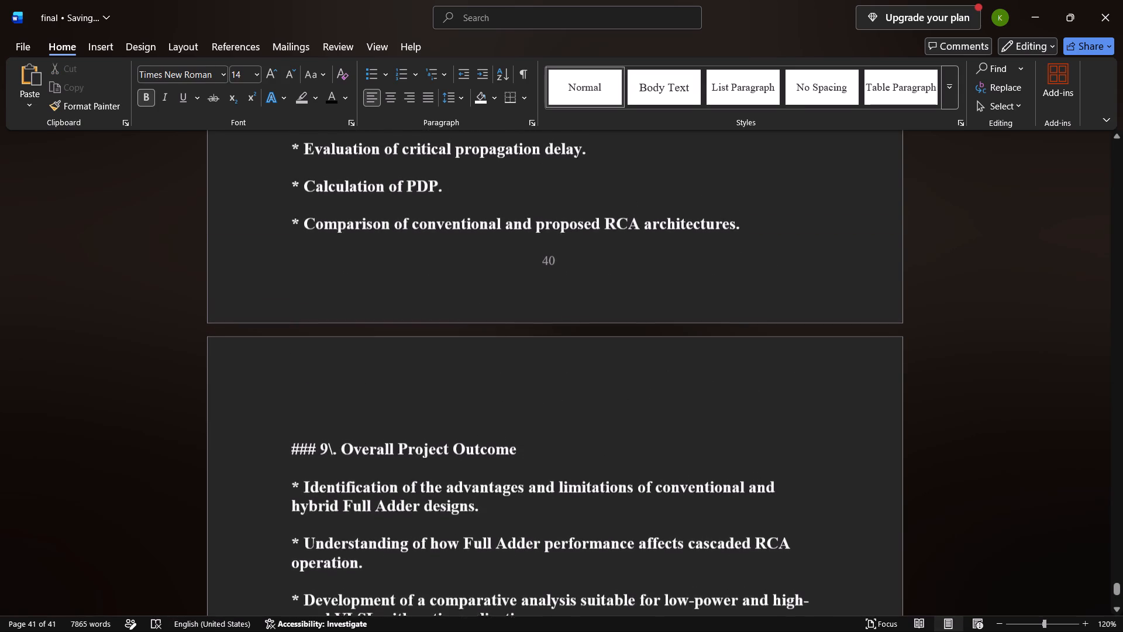
pyautogui.scroll(5, 485, 324)
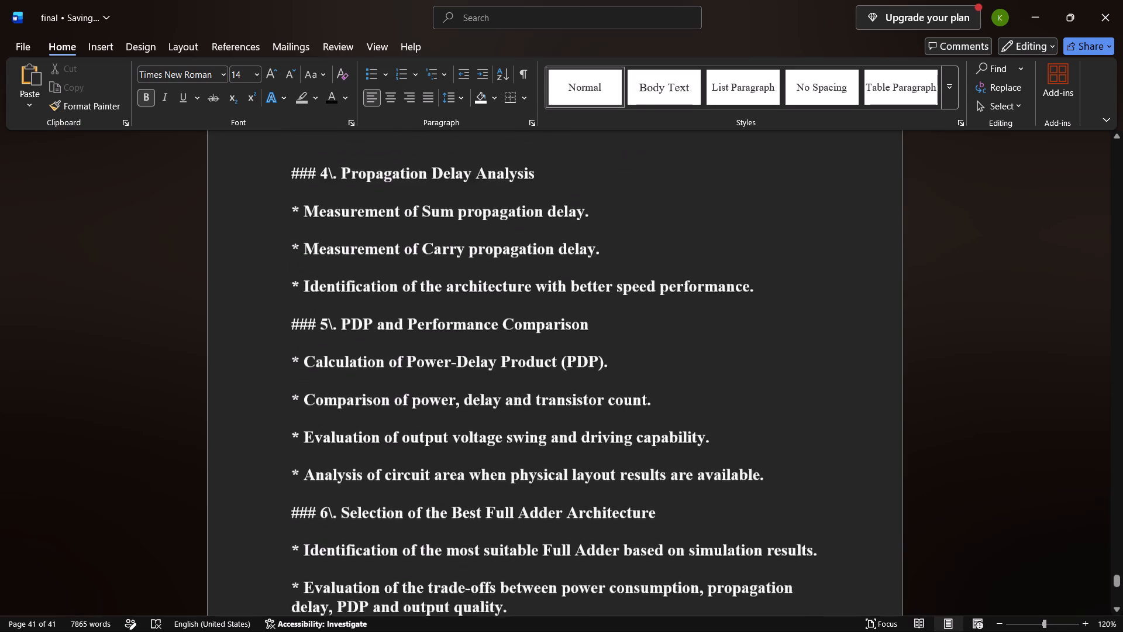
pyautogui.scroll(3, 485, 324)
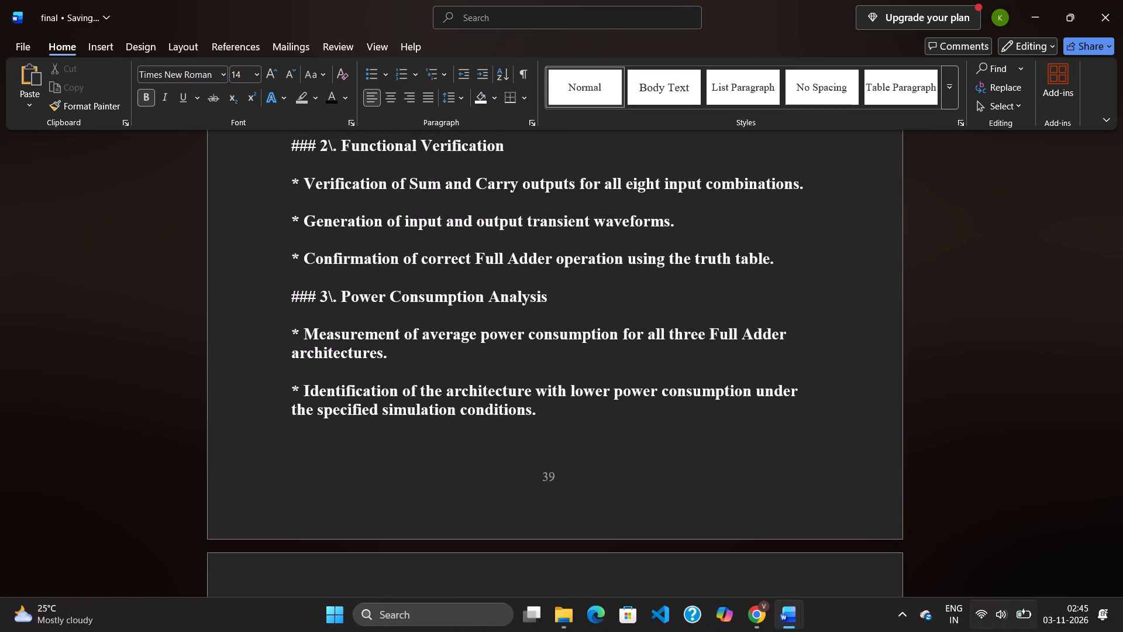
pyautogui.click(1001, 614)
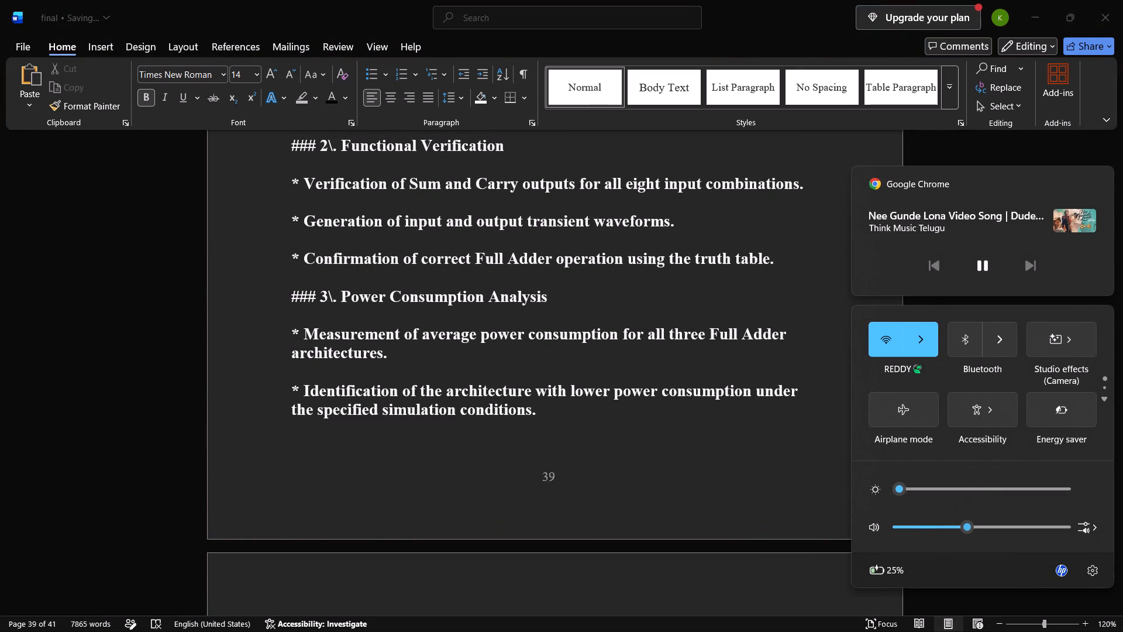
pyautogui.click(980, 524)
pyautogui.click(777, 481)
# Increase the font size of the subheading "1. Design of Different Full Adder Architectures" to 16.
pyautogui.scroll(3, 777, 481)
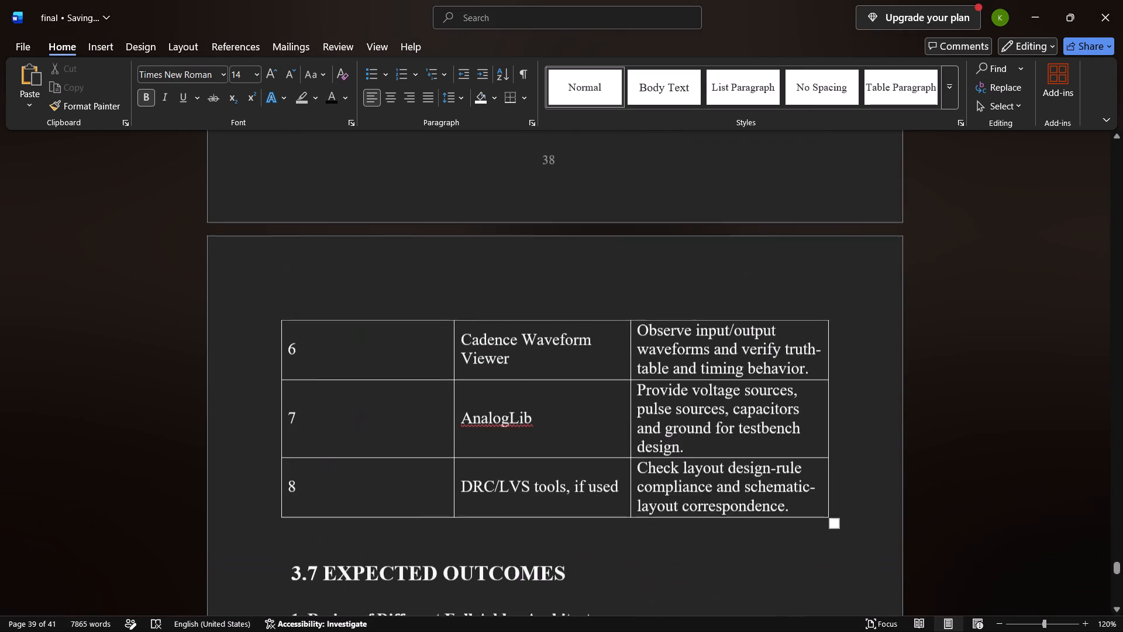
pyautogui.scroll(-3, 777, 481)
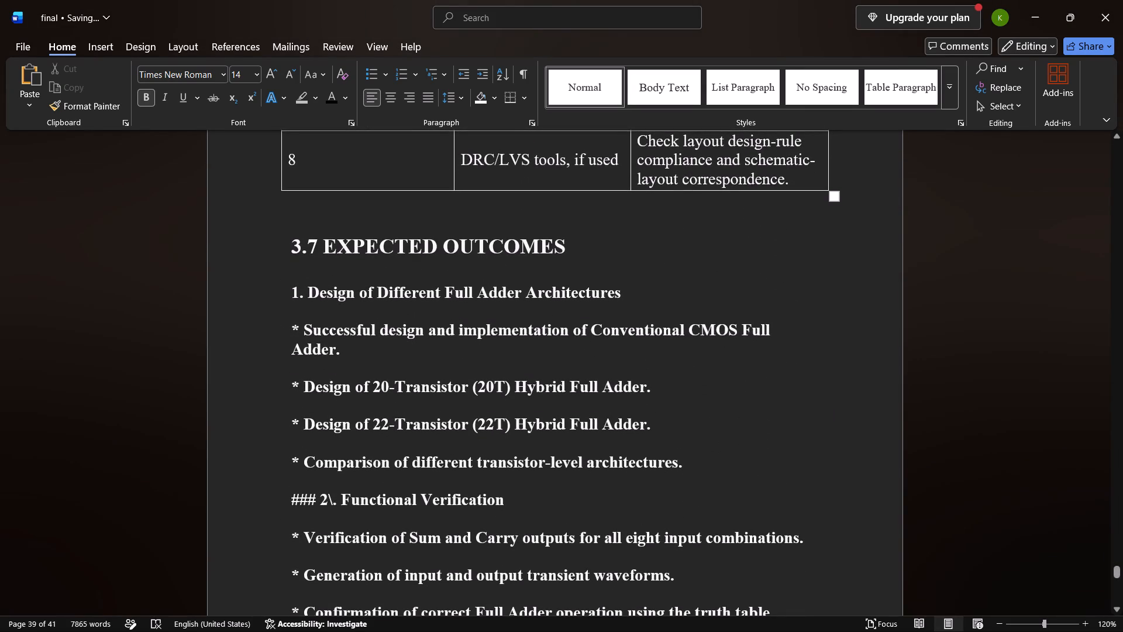
pyautogui.moveTo(642, 296); pyautogui.dragTo(388, 296)
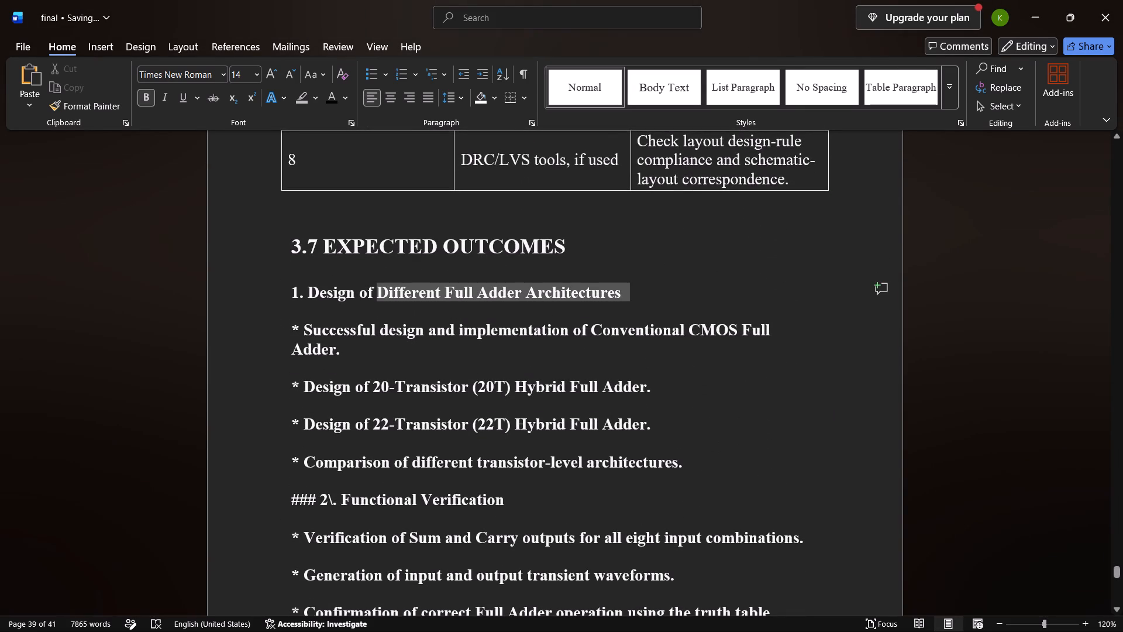
pyautogui.moveTo(388, 296); pyautogui.dragTo(288, 298)
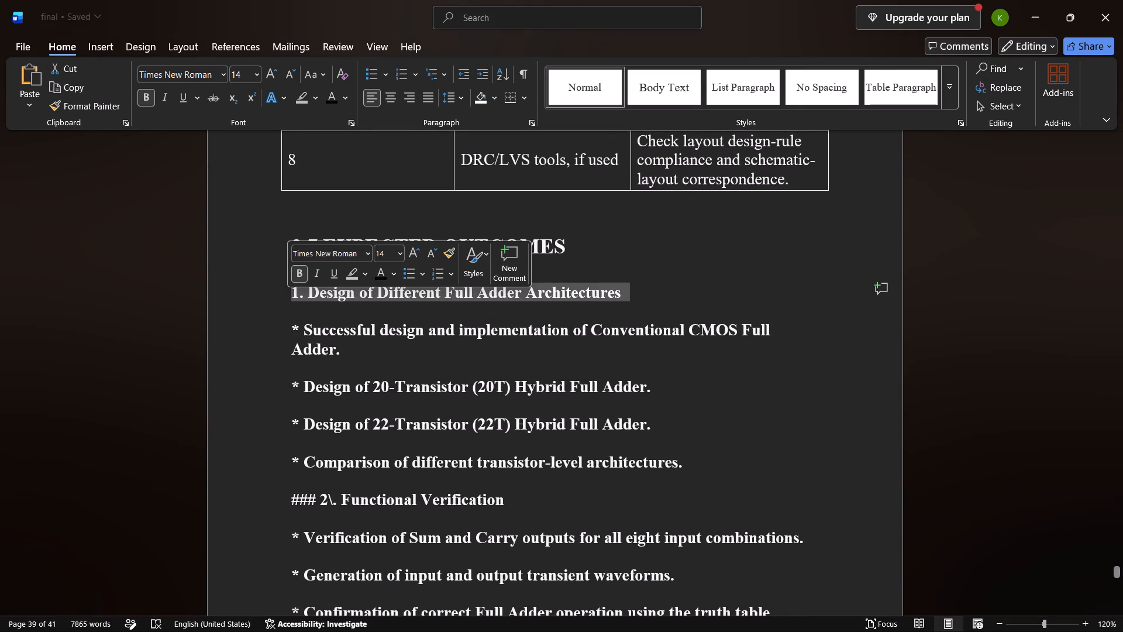
pyautogui.click(415, 253)
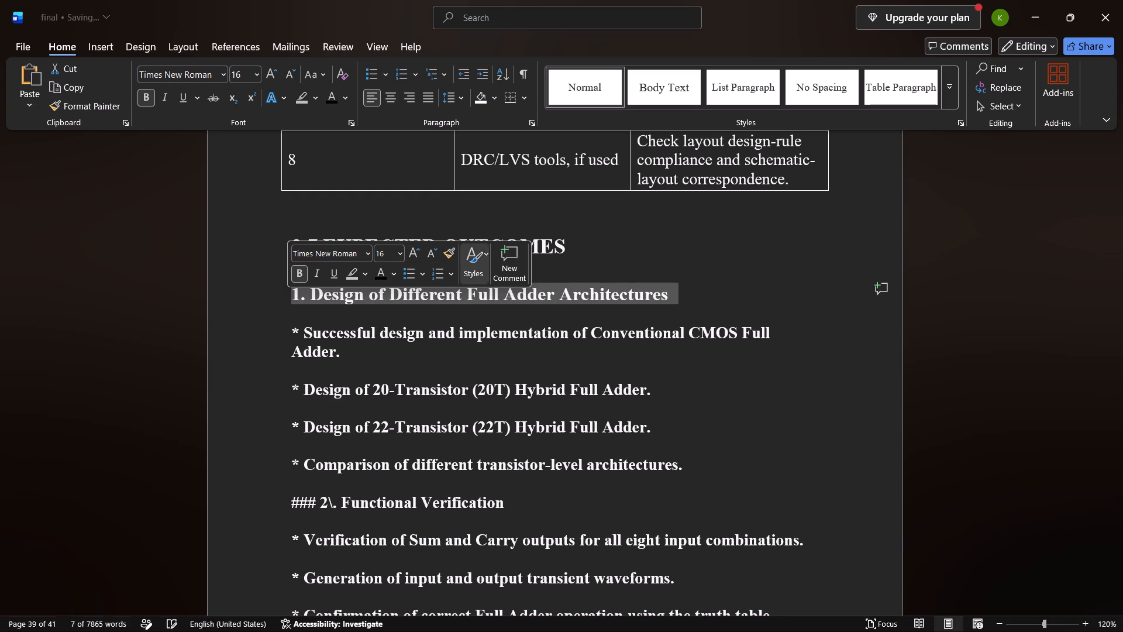
pyautogui.click(633, 383)
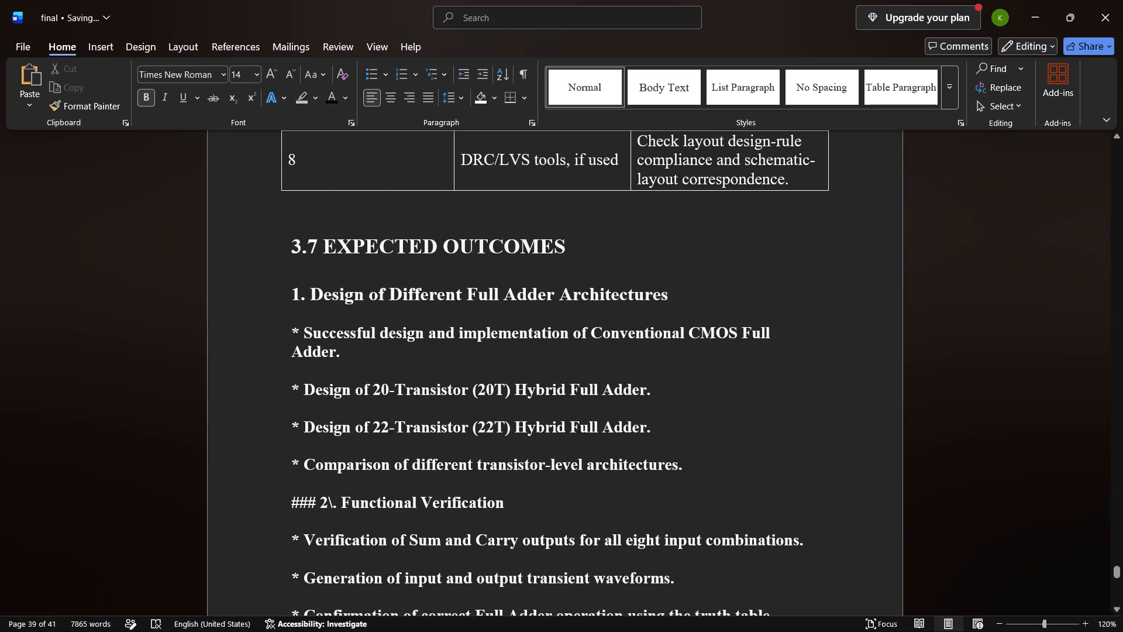
# Remove bold from all text below the 3.7 EXPECTED OUTCOMES heading, from subheading 1 through the last Overall Project Outcome bullet.
pyautogui.moveTo(290, 292); pyautogui.dragTo(539, 559)
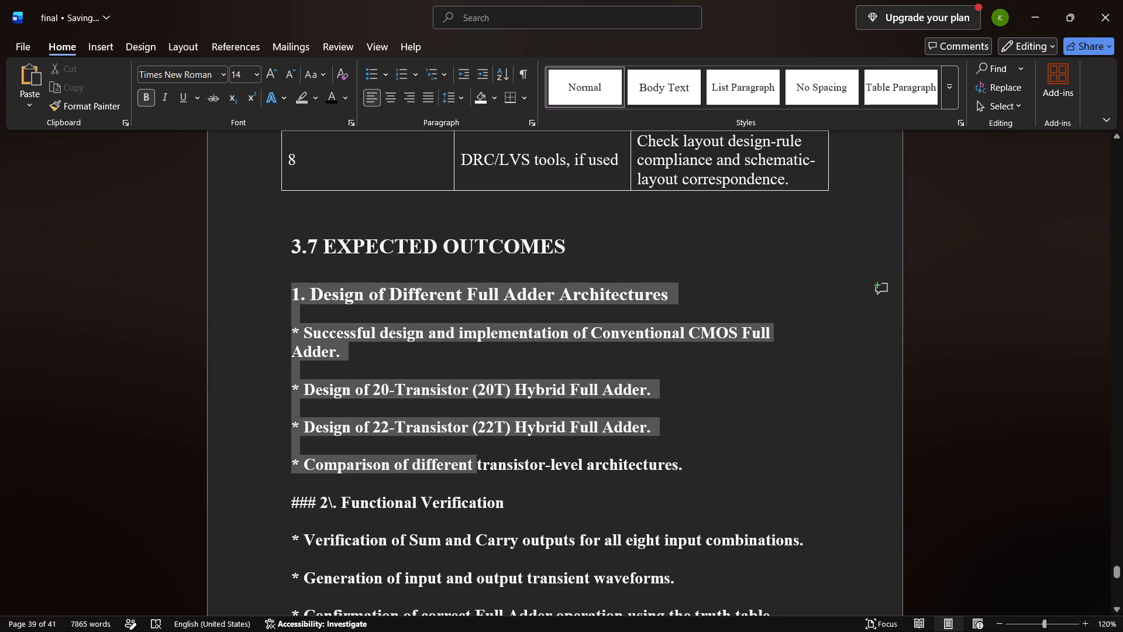
pyautogui.moveTo(539, 559); pyautogui.dragTo(640, 631)
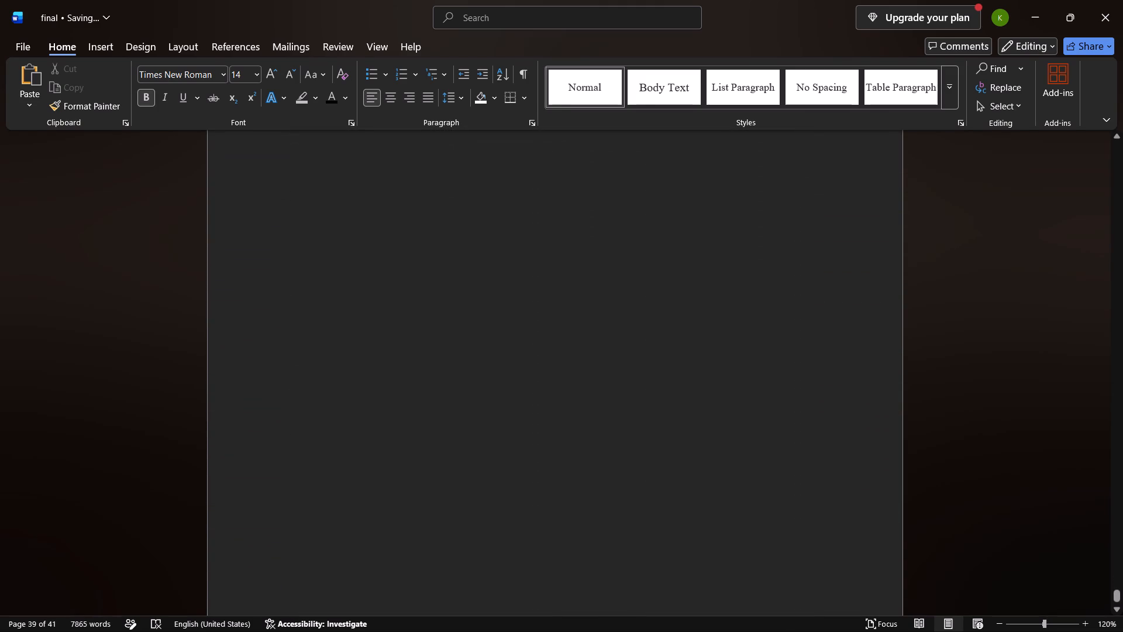
pyautogui.moveTo(640, 631); pyautogui.dragTo(656, 231)
pyautogui.moveTo(656, 231); pyautogui.dragTo(650, 531)
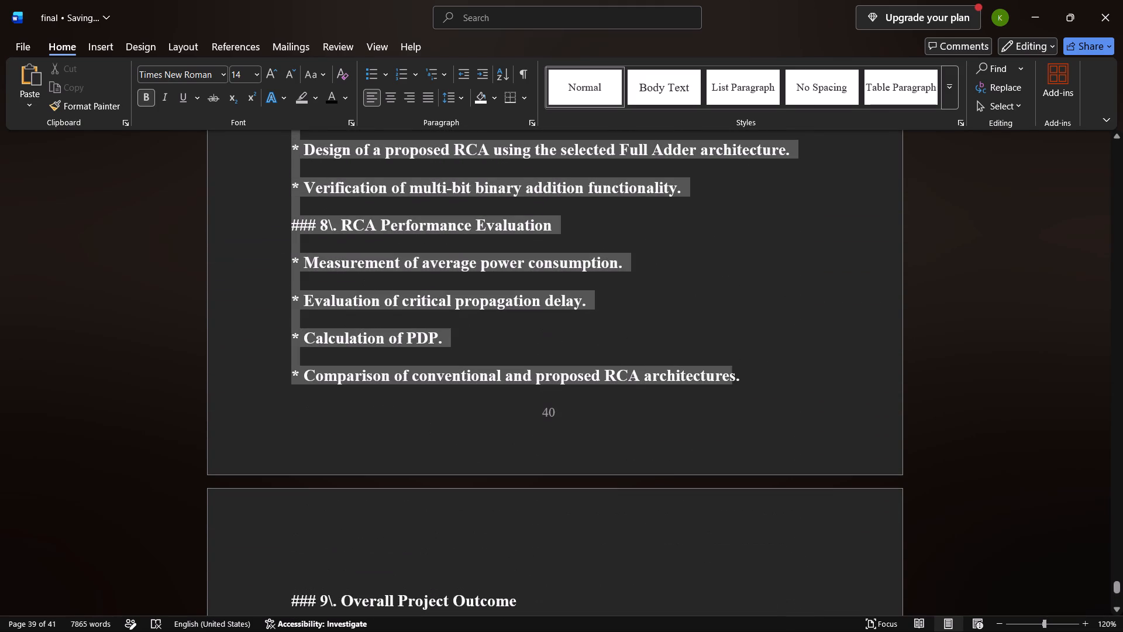
pyautogui.moveTo(650, 531); pyautogui.dragTo(614, 624)
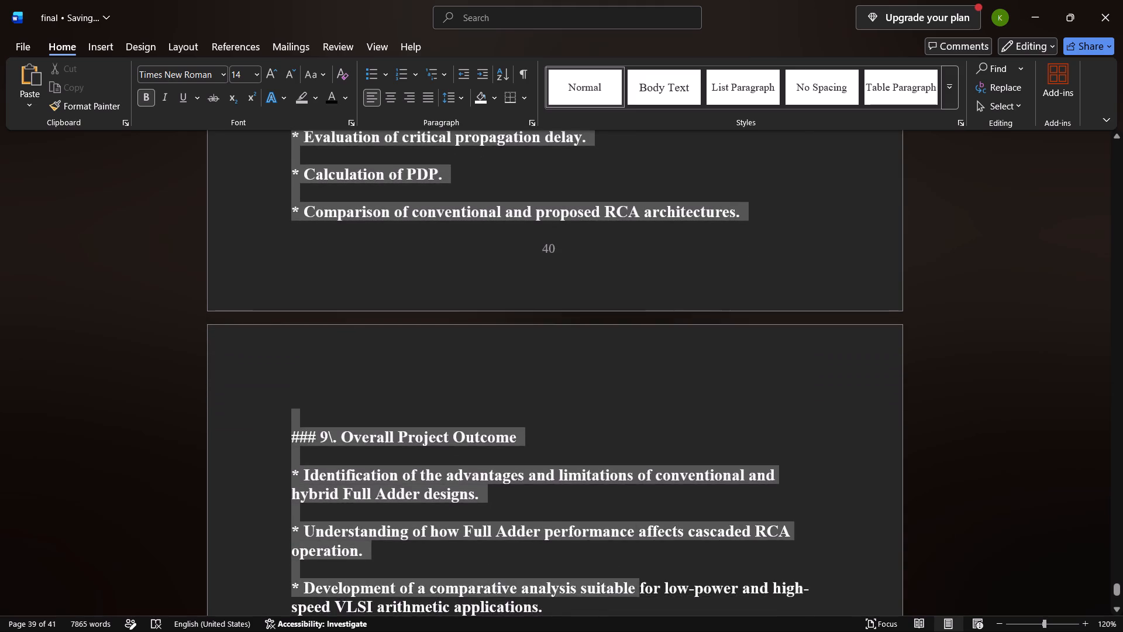
pyautogui.moveTo(614, 624); pyautogui.dragTo(589, 517)
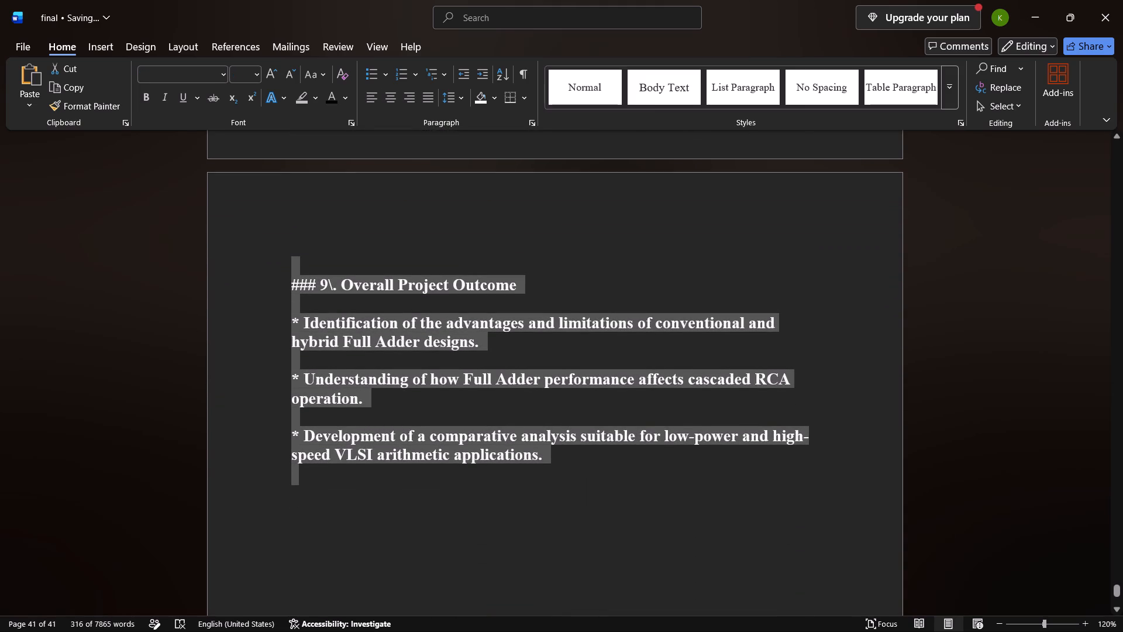
pyautogui.click(144, 101)
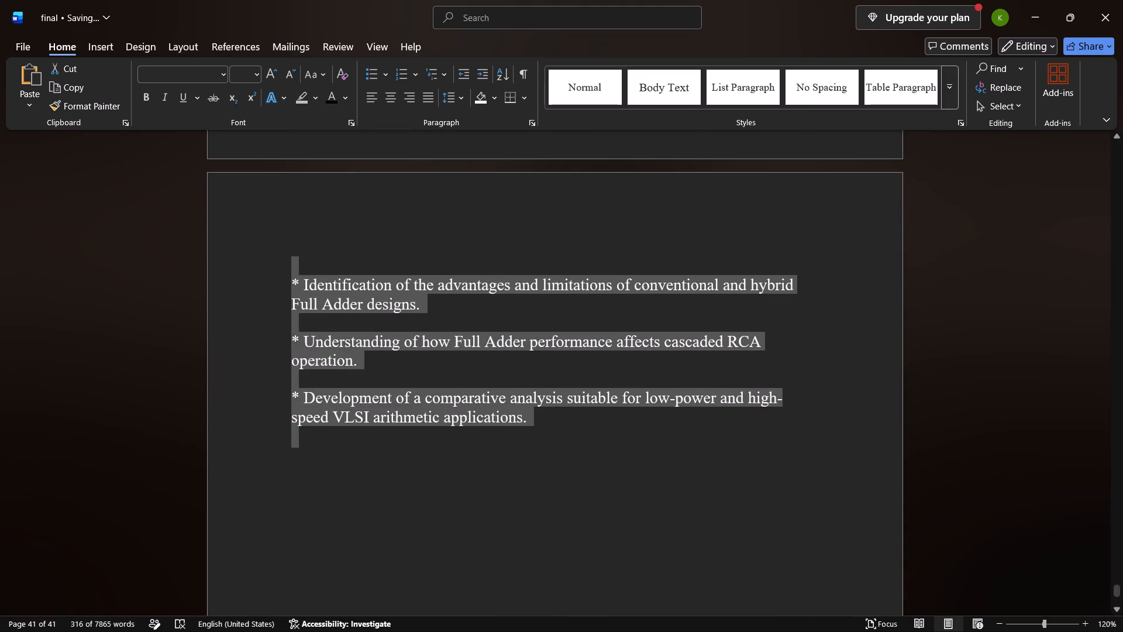
pyautogui.click(346, 244)
# Make the subheading "1. Design of Different Full Adder Architectures" bold.
pyautogui.scroll(3, 346, 244)
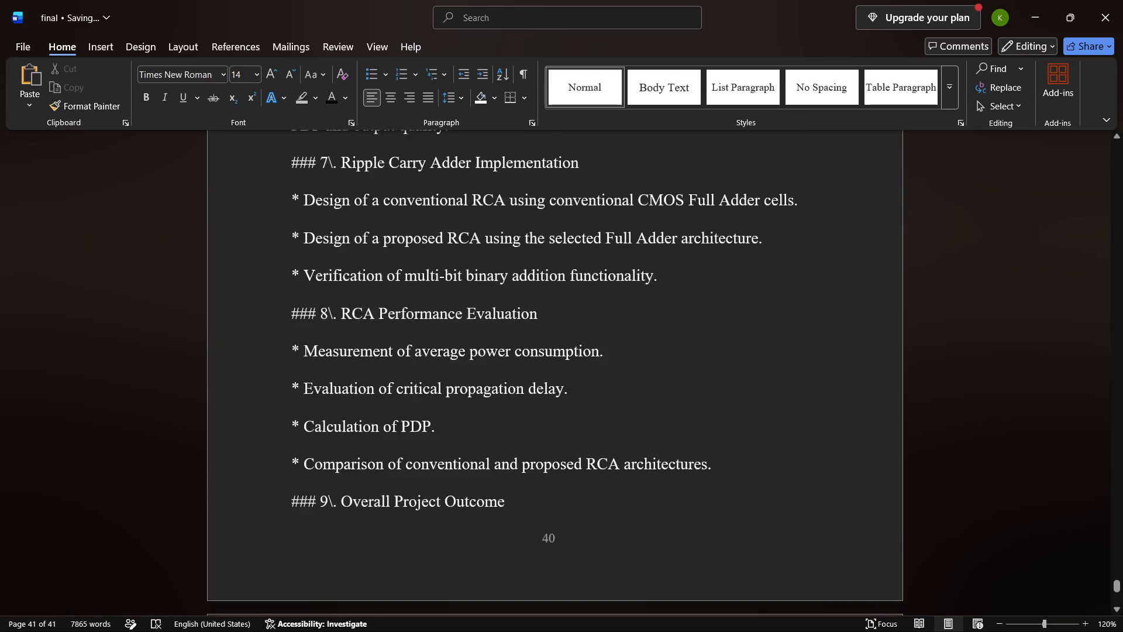
pyautogui.scroll(2, 346, 244)
pyautogui.scroll(-3, 346, 244)
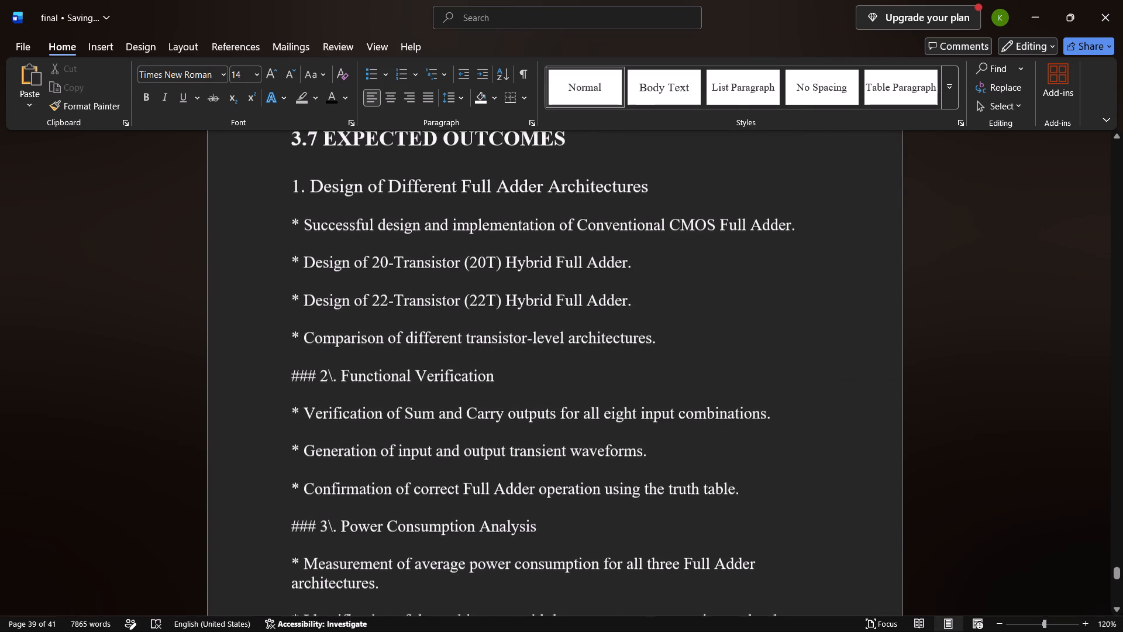
pyautogui.moveTo(655, 191); pyautogui.dragTo(386, 202)
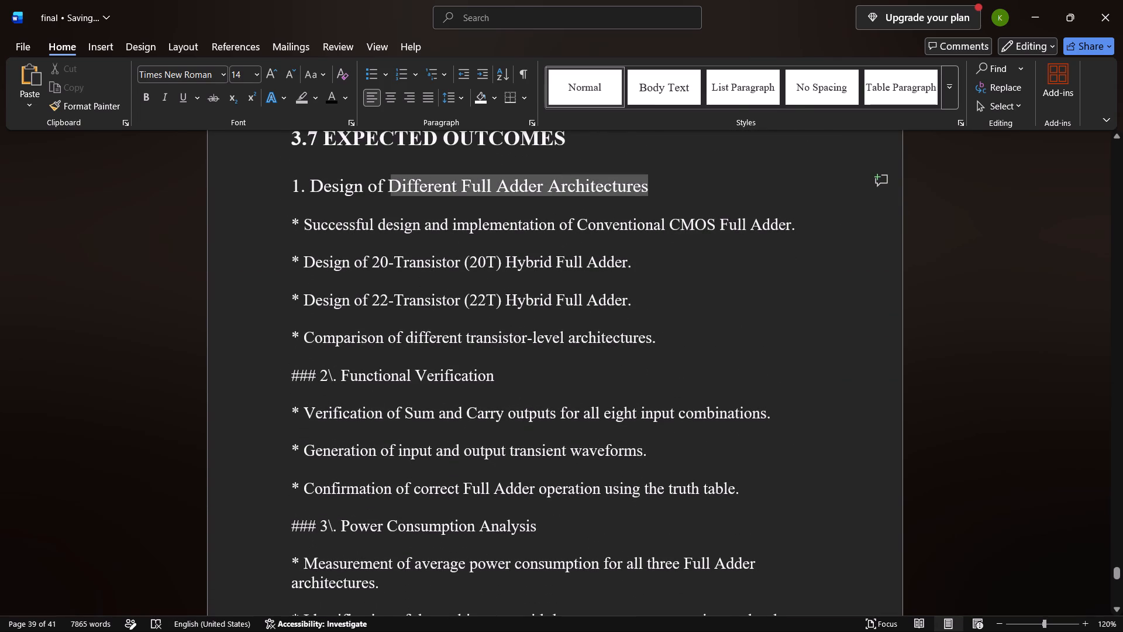
pyautogui.moveTo(386, 202); pyautogui.dragTo(289, 189)
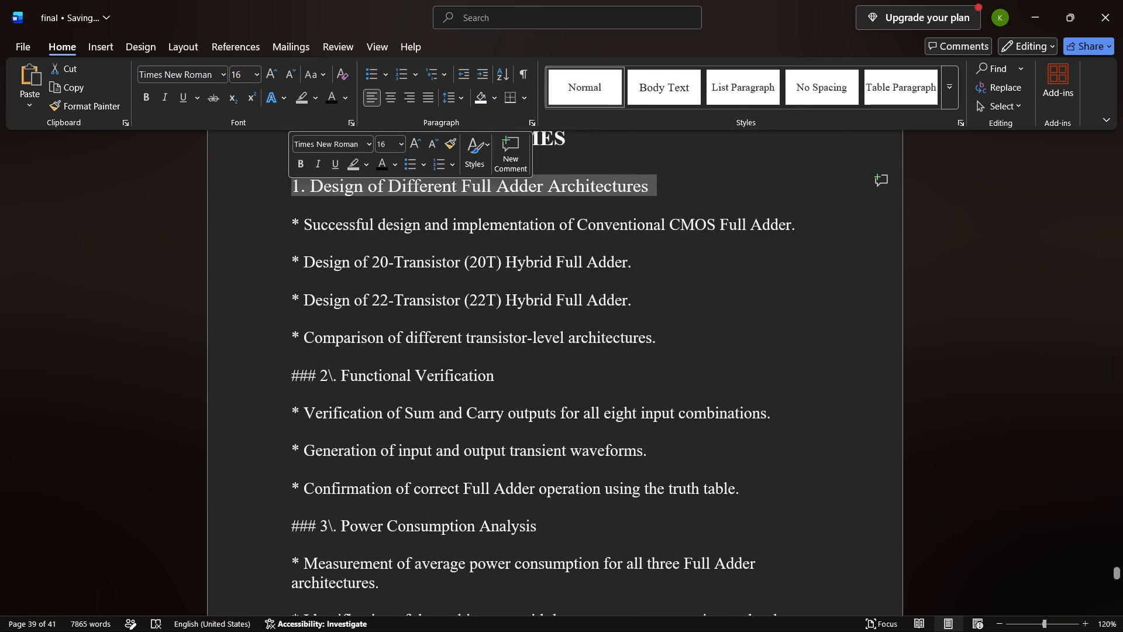
pyautogui.click(301, 166)
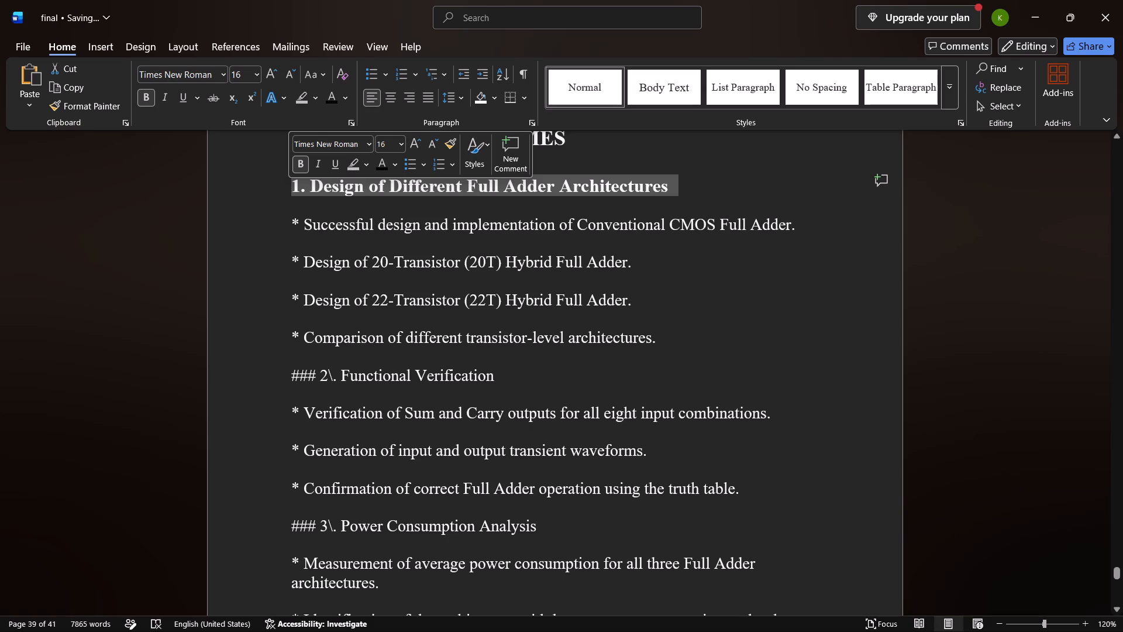
pyautogui.click(659, 326)
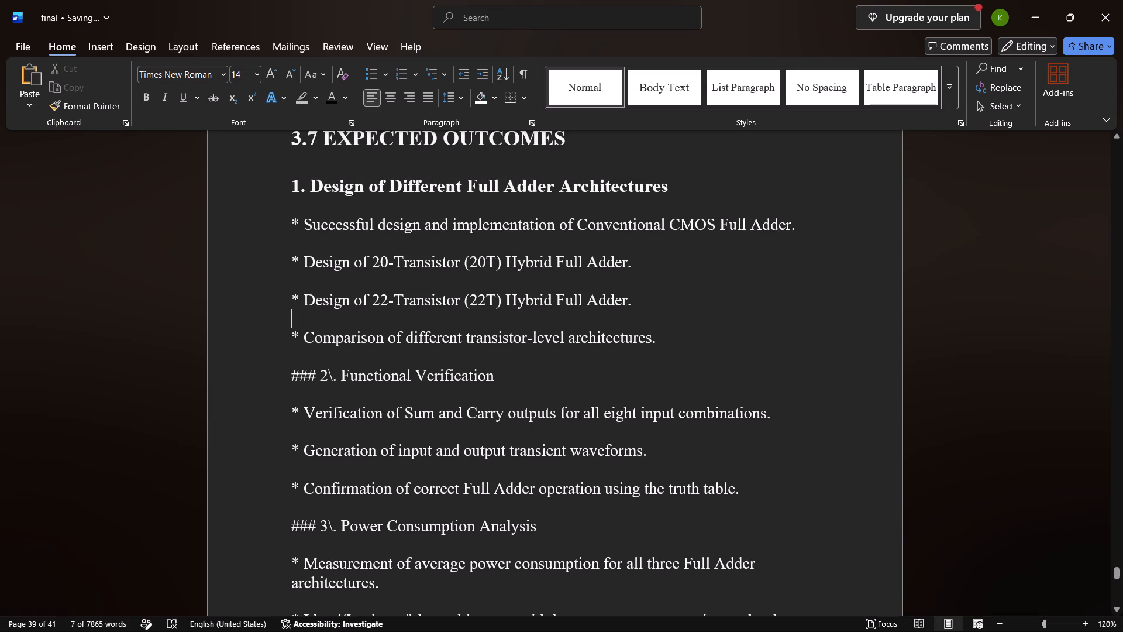
# Remove the backslash and the leading "###" so the second subheading reads "2. Functional Verification".
pyautogui.click(325, 377)
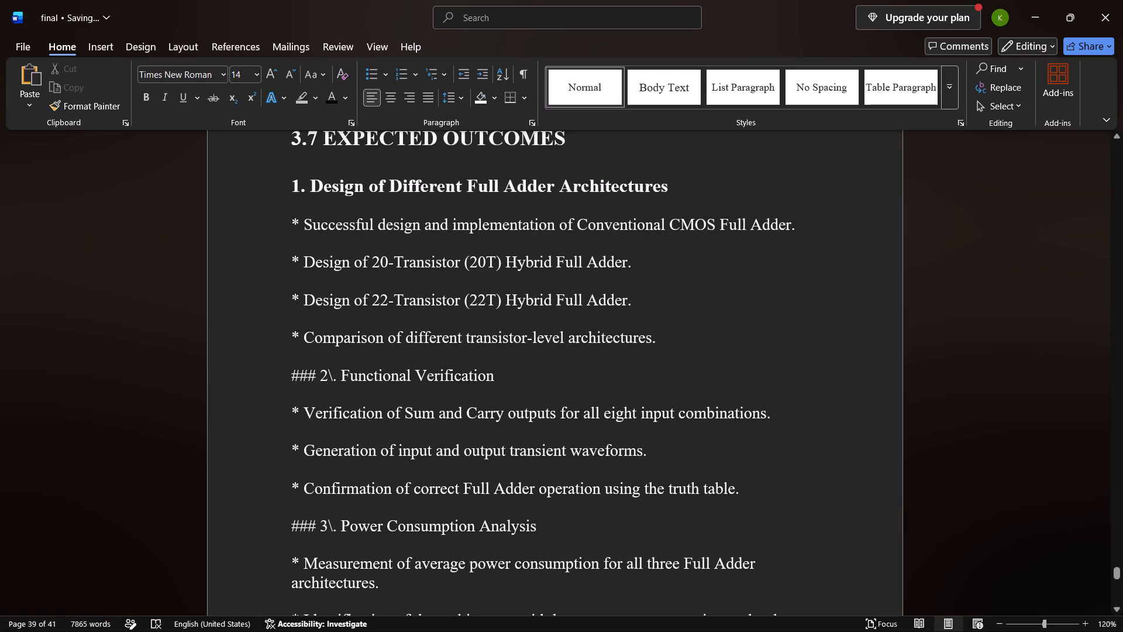
pyautogui.press('Right')
pyautogui.press('BackSpace')
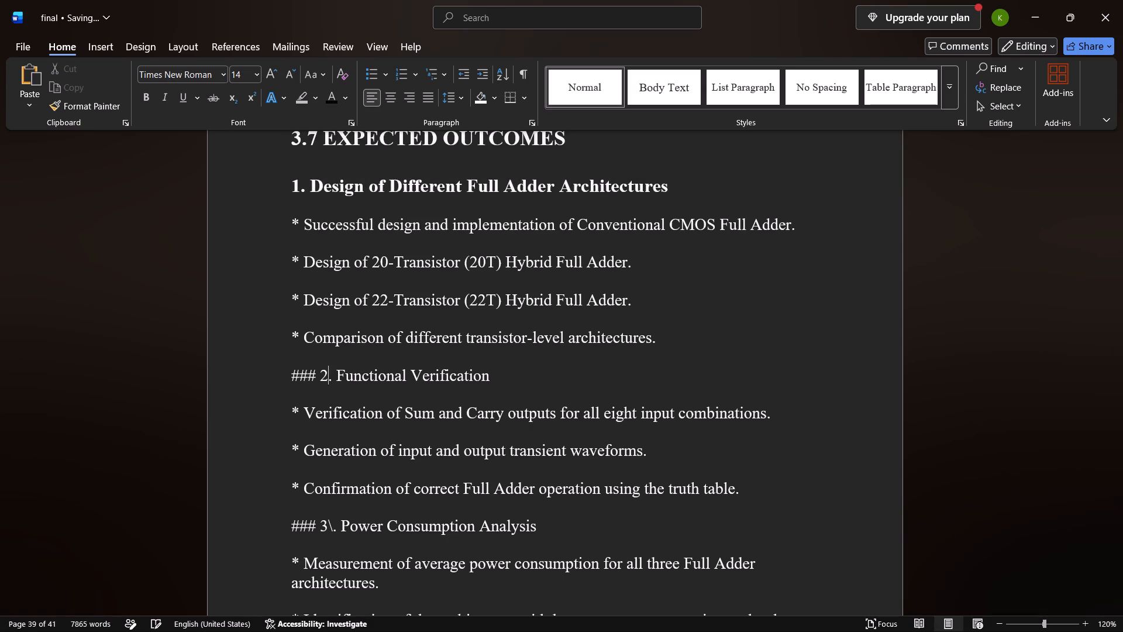
pyautogui.press('Left')
pyautogui.press('Left')
pyautogui.press('Right')
pyautogui.press('BackSpace')
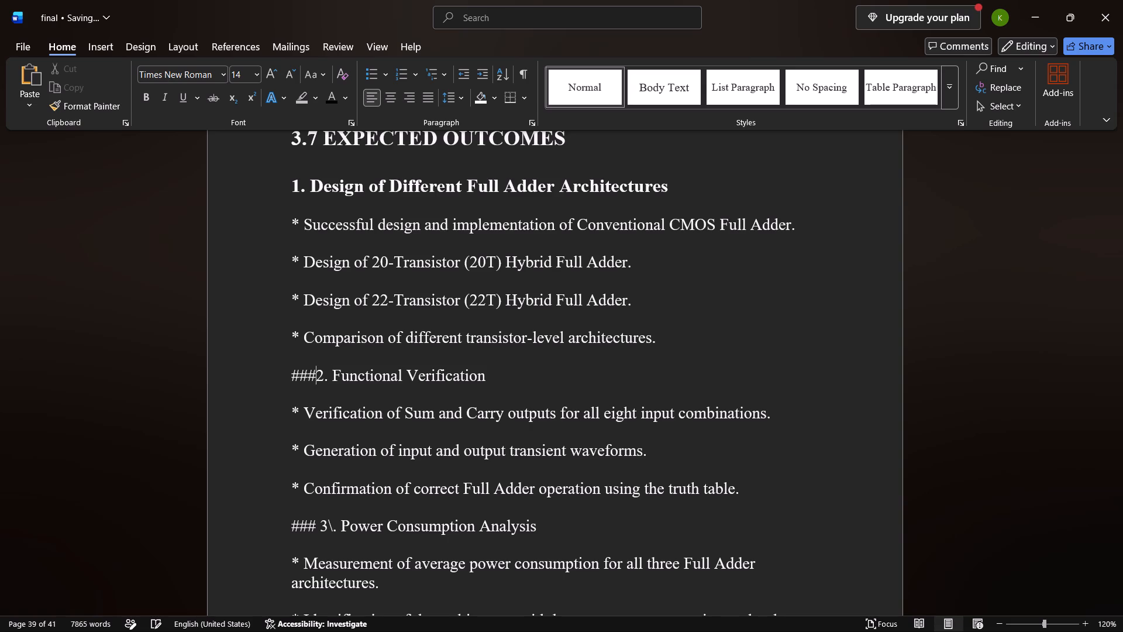
pyautogui.press('BackSpace')
pyautogui.press('BackSpace')
pyautogui.press('BackSpace')
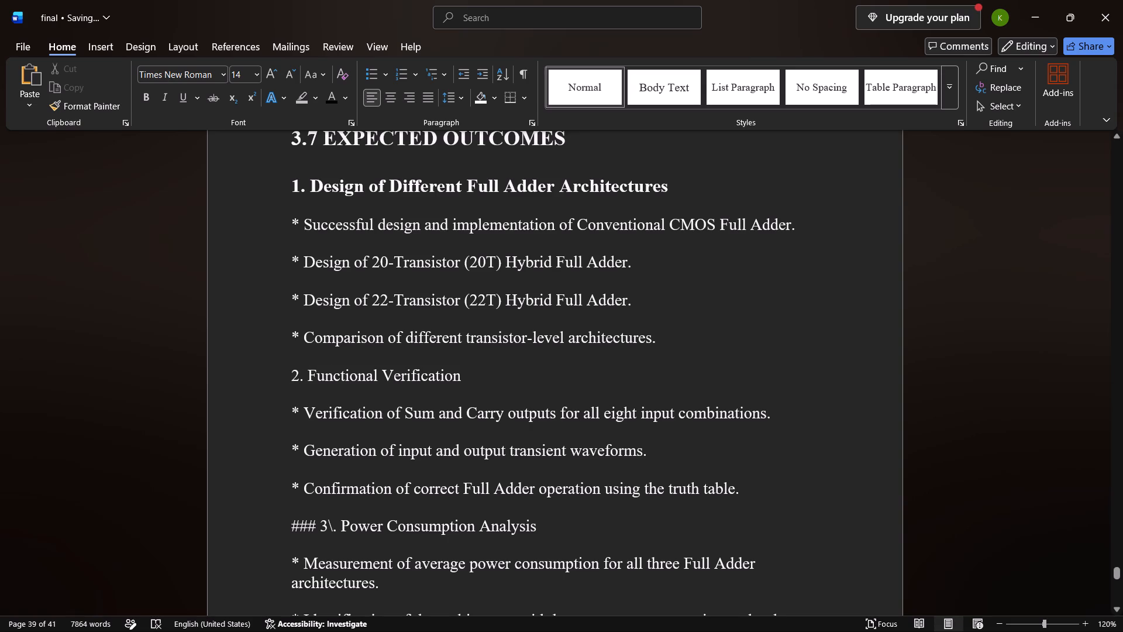
# Format the subheading "2. Functional Verification" in bold at font size 16.
pyautogui.moveTo(466, 377); pyautogui.dragTo(290, 380)
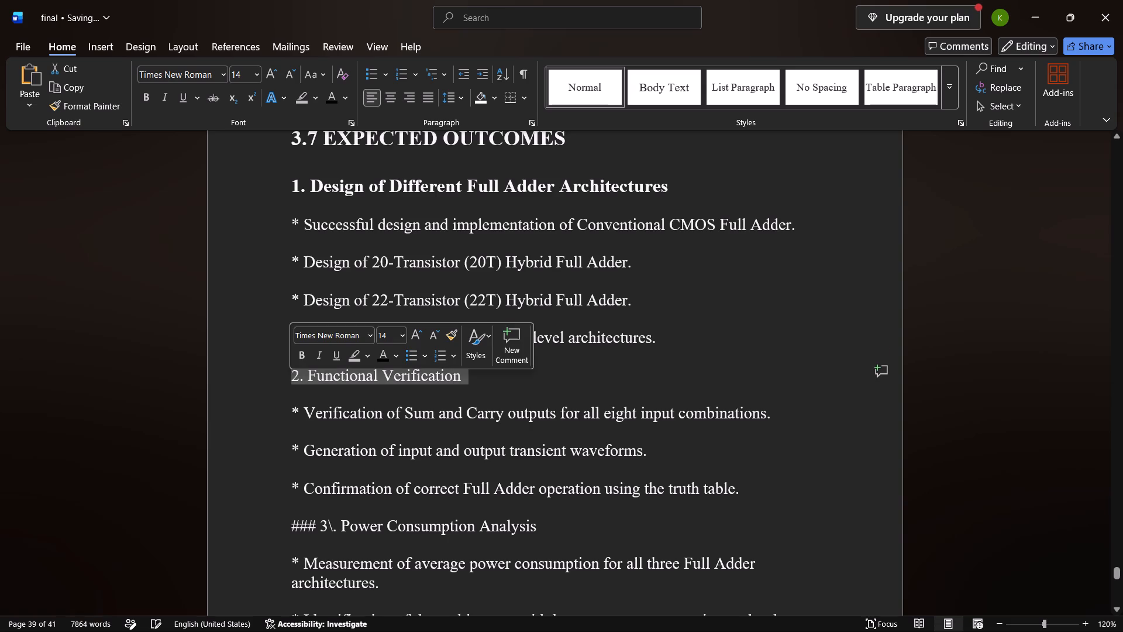
pyautogui.click(415, 337)
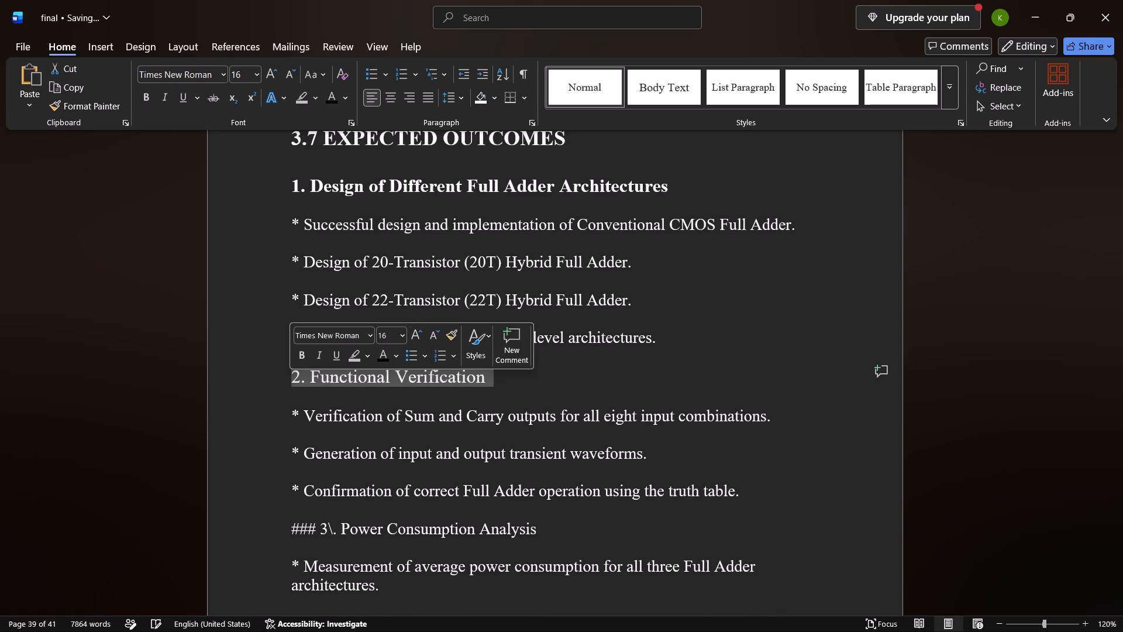
pyautogui.click(298, 352)
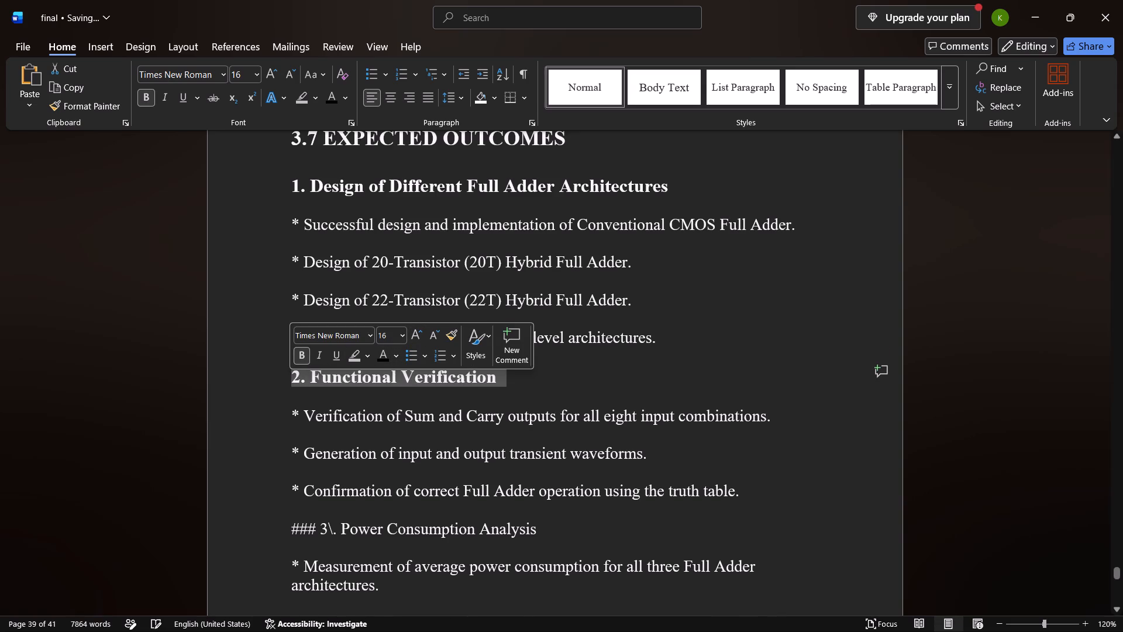
pyautogui.click(516, 377)
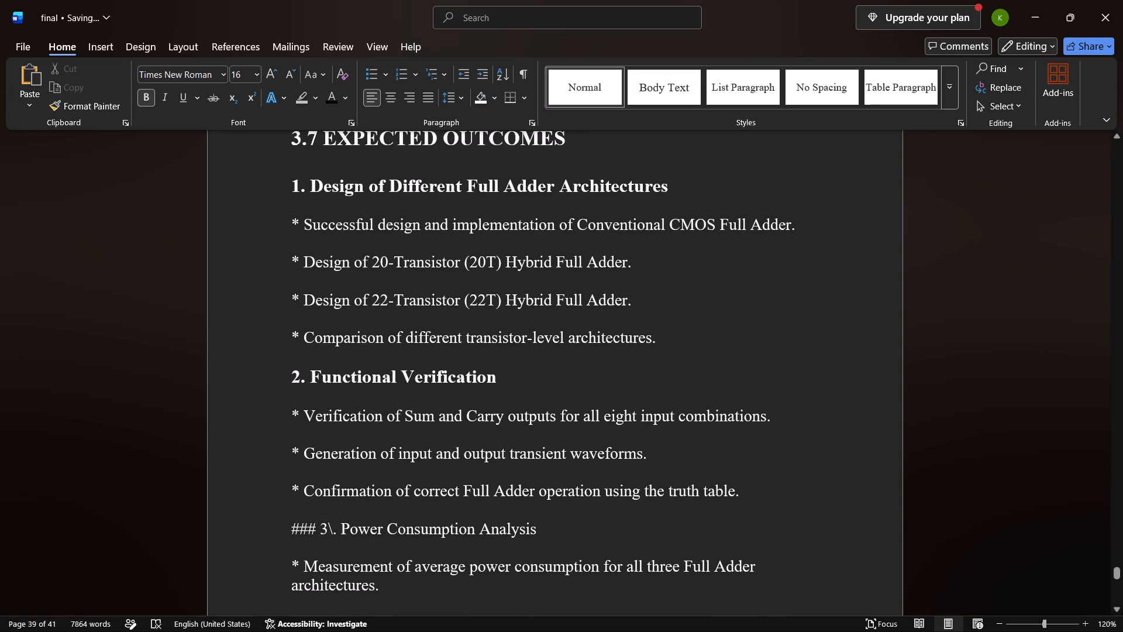
# Delete the blank lines between the four bullets under "1. Design of Different Full Adder Architectures".
pyautogui.click(304, 328)
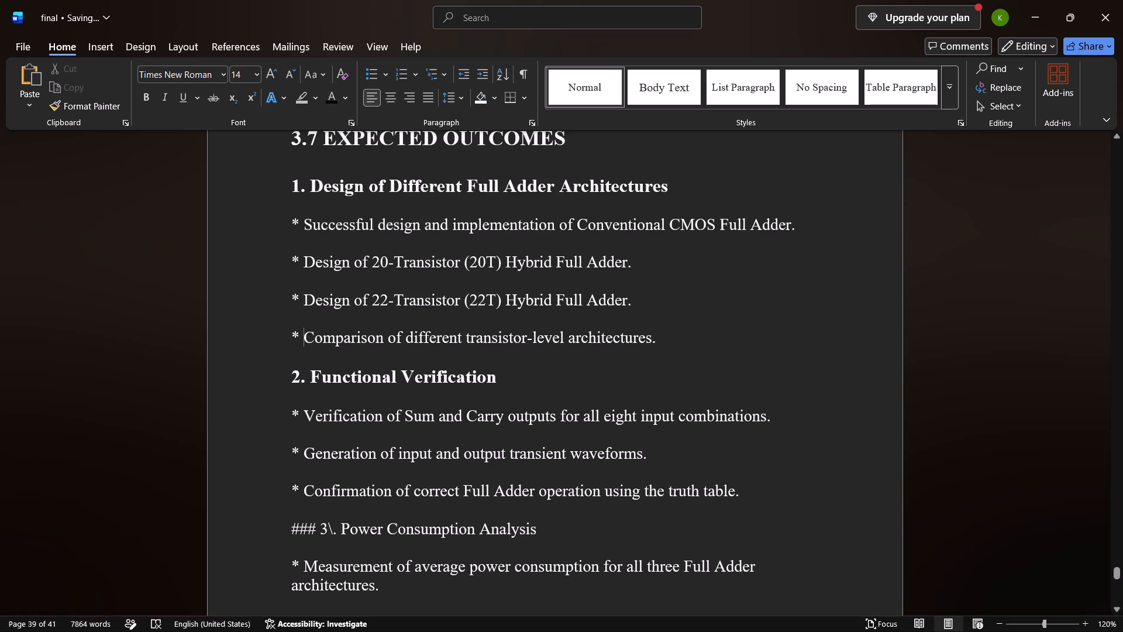
pyautogui.press('Up')
pyautogui.press('BackSpace')
pyautogui.click(304, 328)
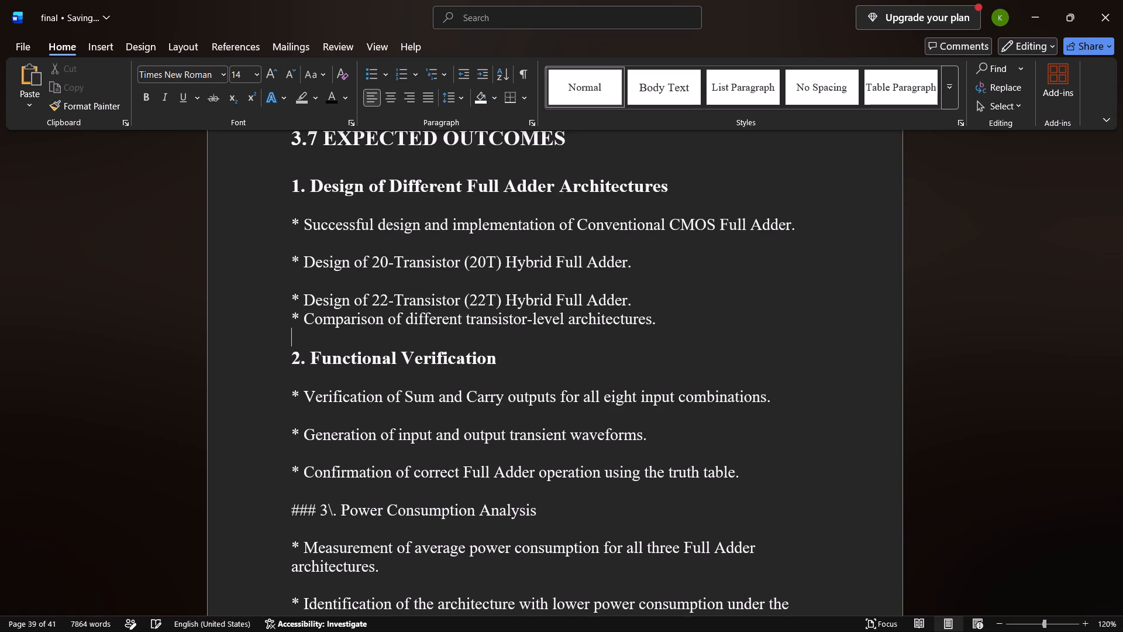
pyautogui.press('Up')
pyautogui.press('Up')
pyautogui.press('Up')
pyautogui.press('BackSpace')
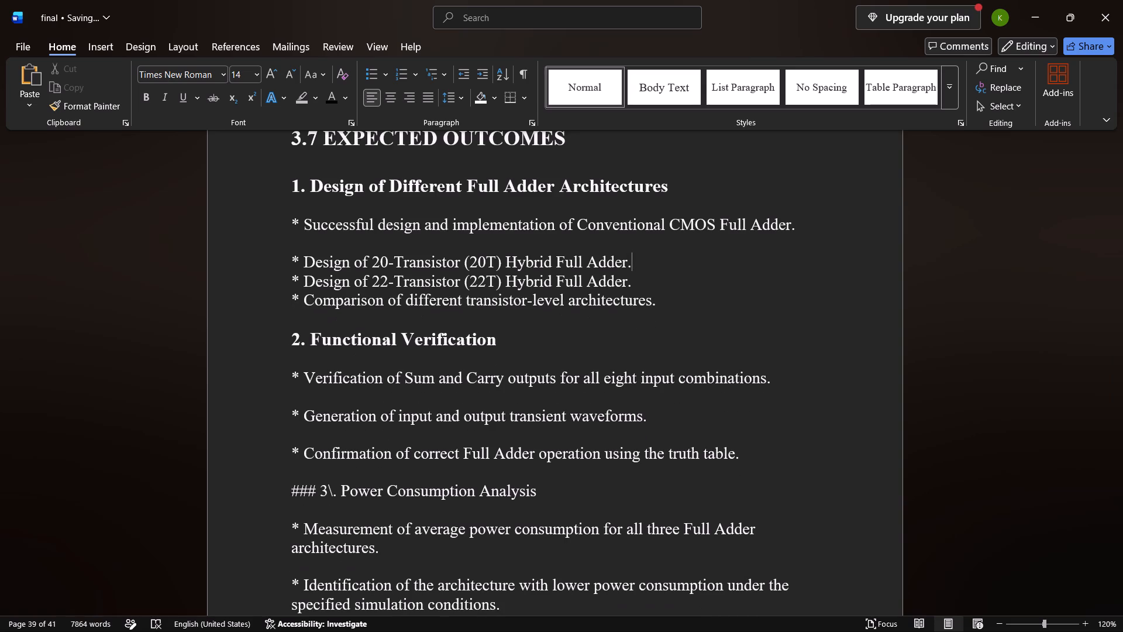
pyautogui.press('Up')
pyautogui.press('BackSpace')
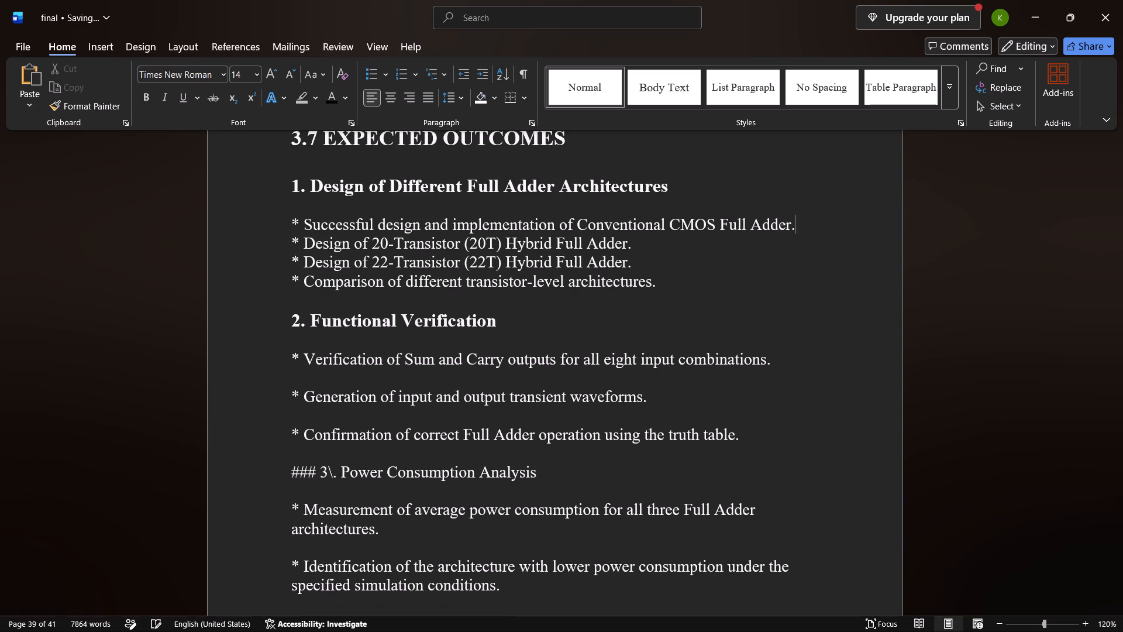
pyautogui.press('Up')
# Delete the blank lines between the three bullets under "2. Functional Verification".
pyautogui.press('Down')
pyautogui.press('Down')
pyautogui.press('Down')
pyautogui.press('Down')
pyautogui.press('Down')
pyautogui.press('Down')
pyautogui.press('Down')
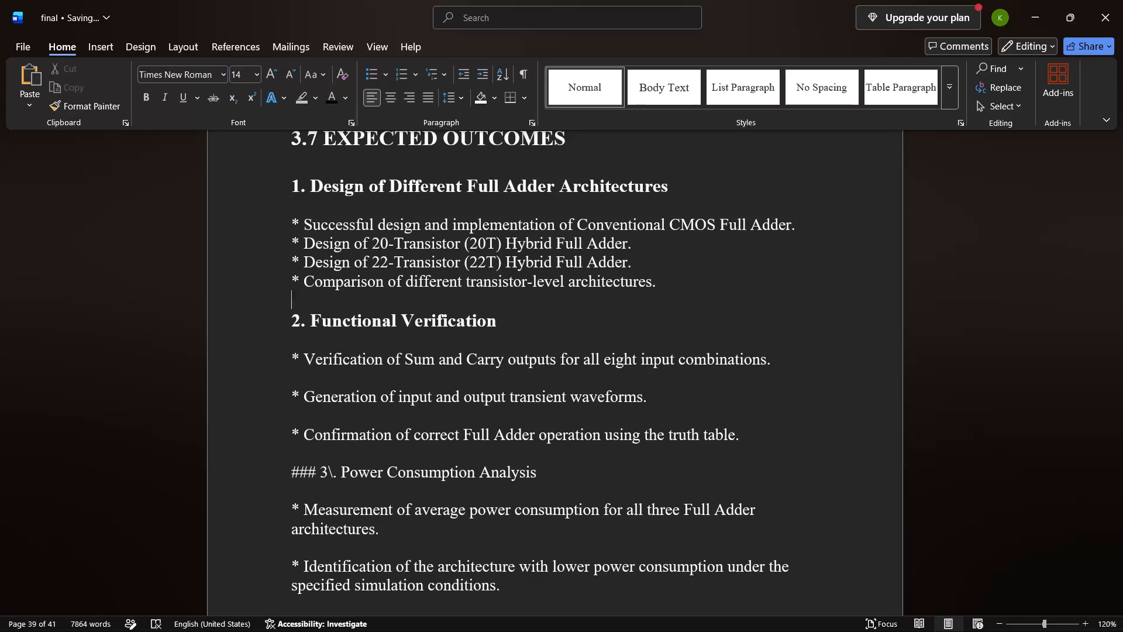
pyautogui.press('Down')
pyautogui.press('Down')
pyautogui.press('BackSpace')
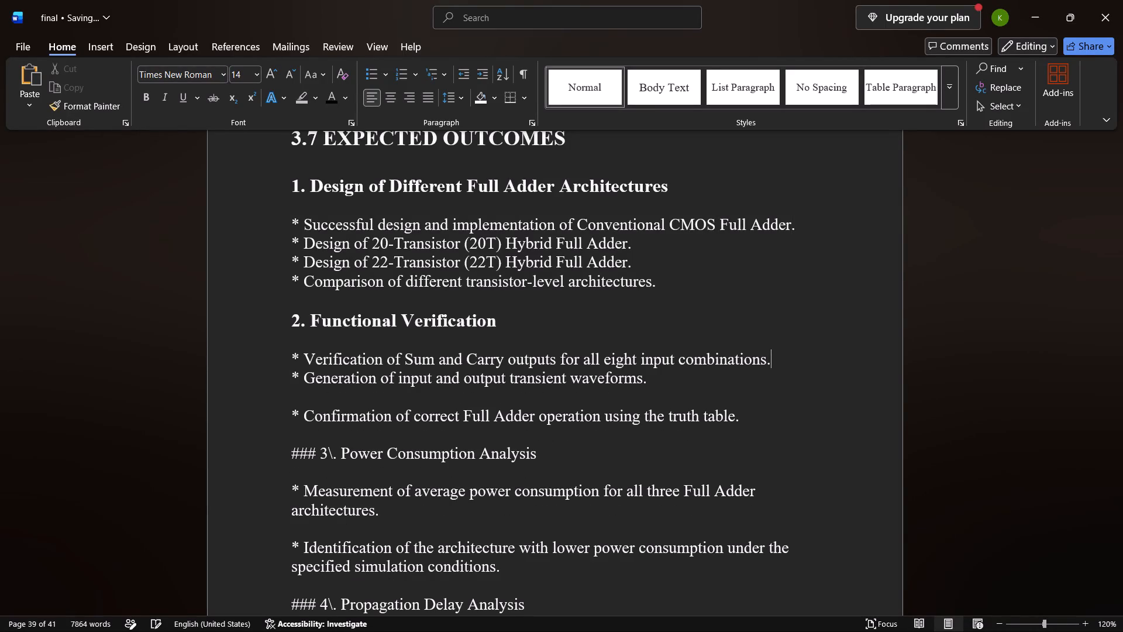
pyautogui.press('Down')
pyautogui.press('Down')
pyautogui.press('BackSpace')
# Remove the backslash and the leading "###" so the third subheading reads "3. Power Consumption Analysis".
pyautogui.press('Down')
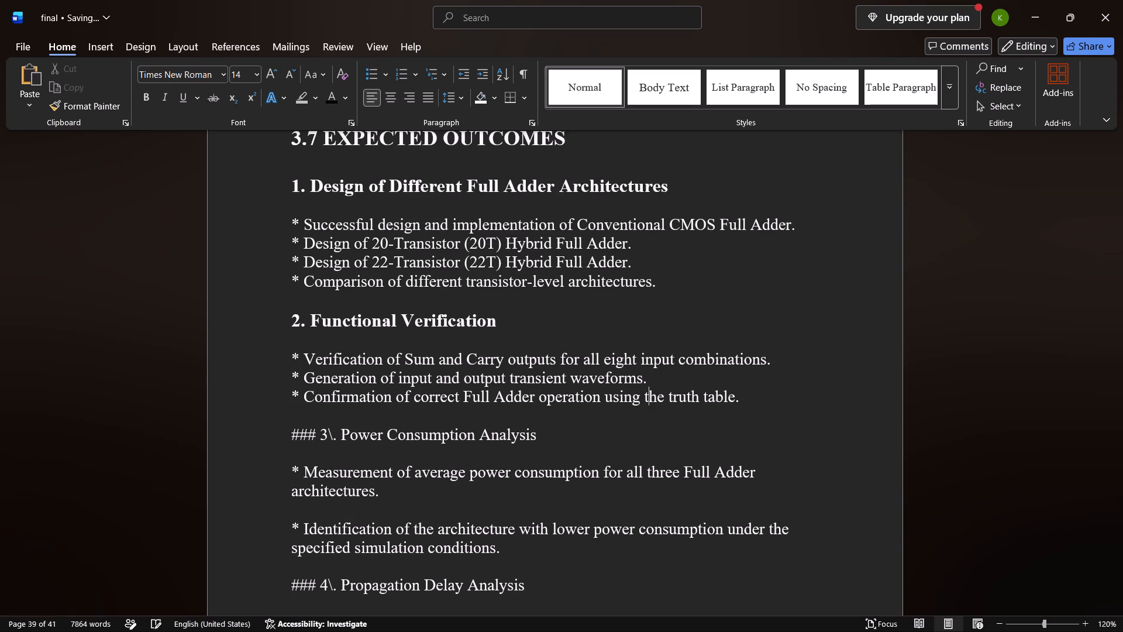
pyautogui.press('Down')
pyautogui.press('Down')
pyautogui.press('Left')
pyautogui.press('Left')
pyautogui.press('Left')
pyautogui.press('Left')
pyautogui.press('Left')
pyautogui.press('Left')
pyautogui.press('Left')
pyautogui.press('Left')
pyautogui.press('Left')
pyautogui.press('Left')
pyautogui.press('Left')
pyautogui.press('Left')
pyautogui.press('Left')
pyautogui.press('Left')
pyautogui.press('Left')
pyautogui.press('Left')
pyautogui.press('Left')
pyautogui.press('Left')
pyautogui.press('Left')
pyautogui.press('Left')
pyautogui.press('Left')
pyautogui.press('Left')
pyautogui.press('Left')
pyautogui.press('Left')
pyautogui.press('Left')
pyautogui.press('Left')
pyautogui.press('Left')
pyautogui.press('Left')
pyautogui.press('BackSpace')
pyautogui.press('Left')
pyautogui.press('BackSpace')
pyautogui.press('BackSpace')
pyautogui.press('BackSpace')
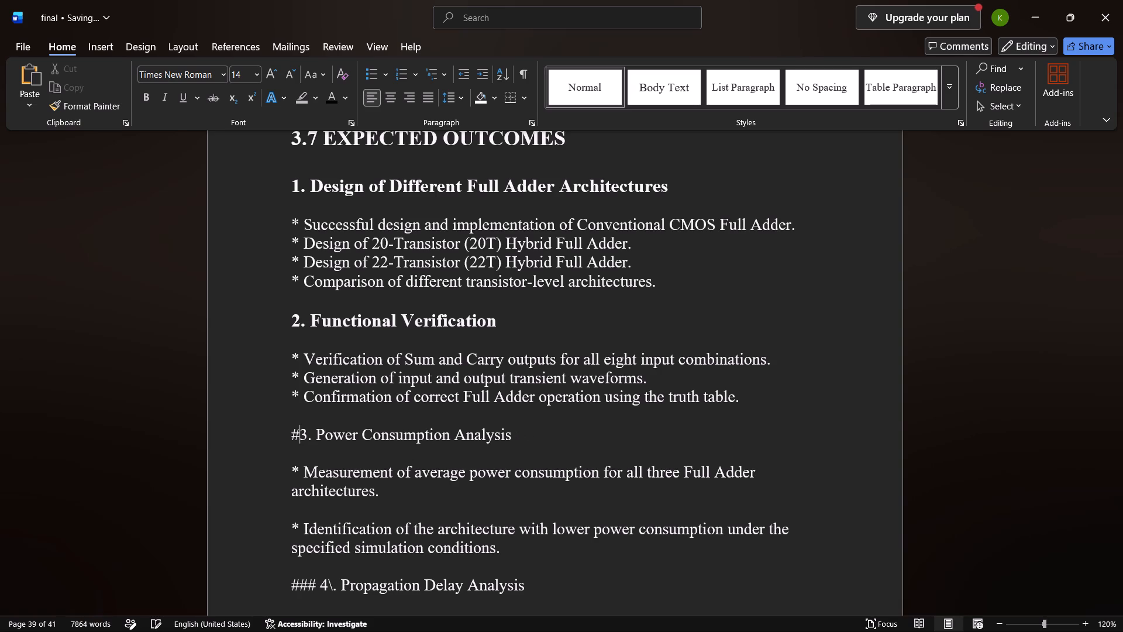
pyautogui.press('BackSpace')
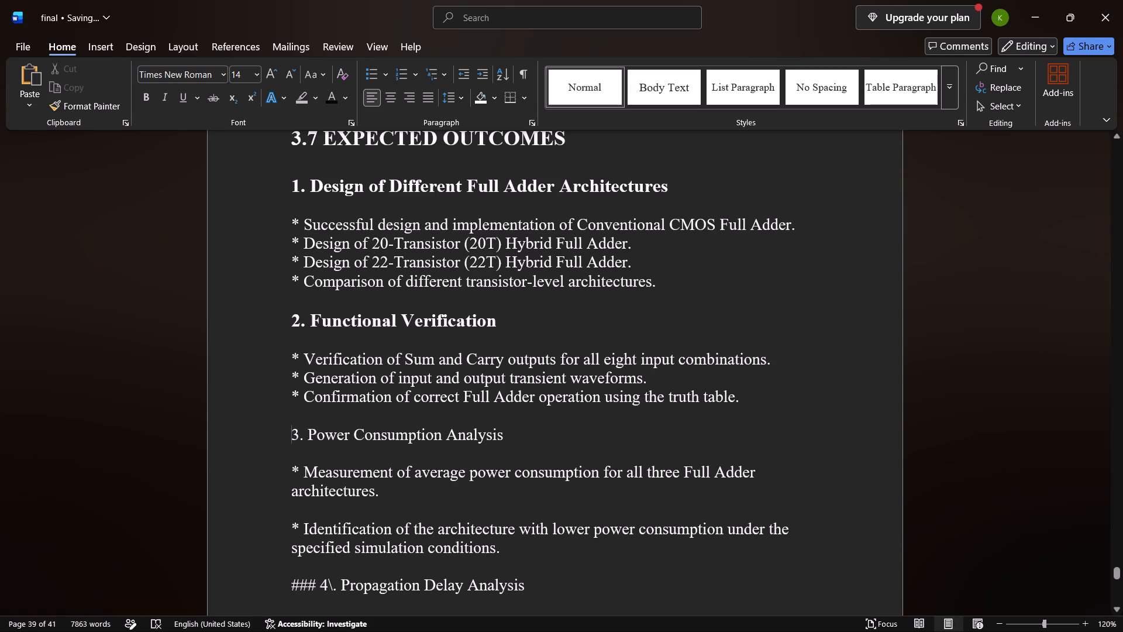
# Format the subheading "3. Power Consumption Analysis" in bold at font size 16.
pyautogui.moveTo(509, 434); pyautogui.dragTo(303, 431)
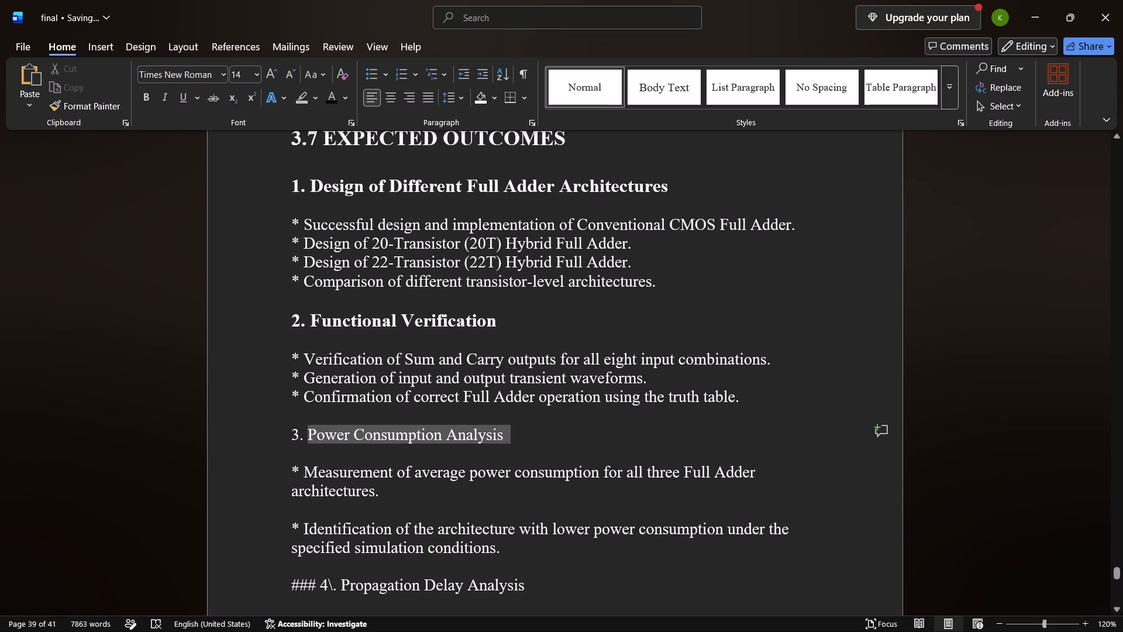
pyautogui.moveTo(303, 431); pyautogui.dragTo(290, 437)
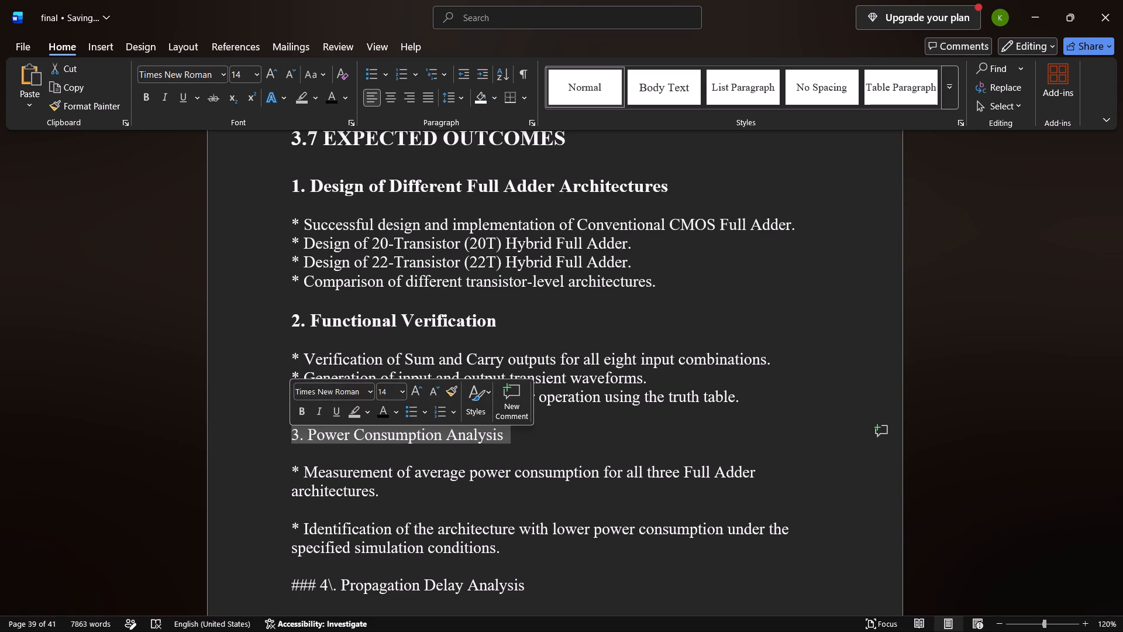
pyautogui.click(415, 393)
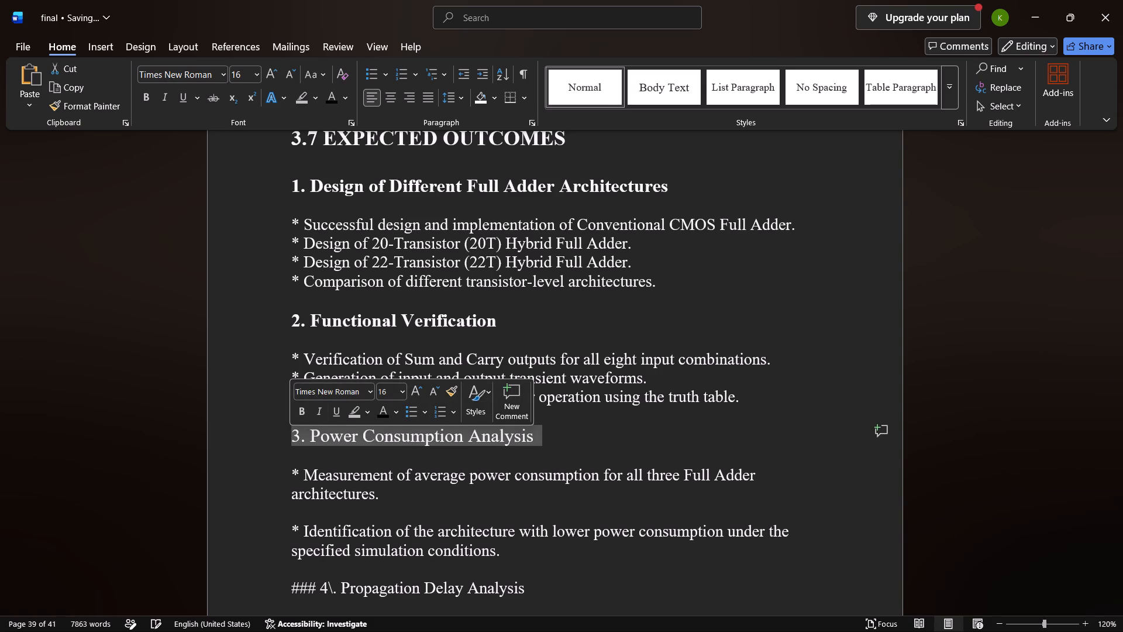
pyautogui.click(306, 409)
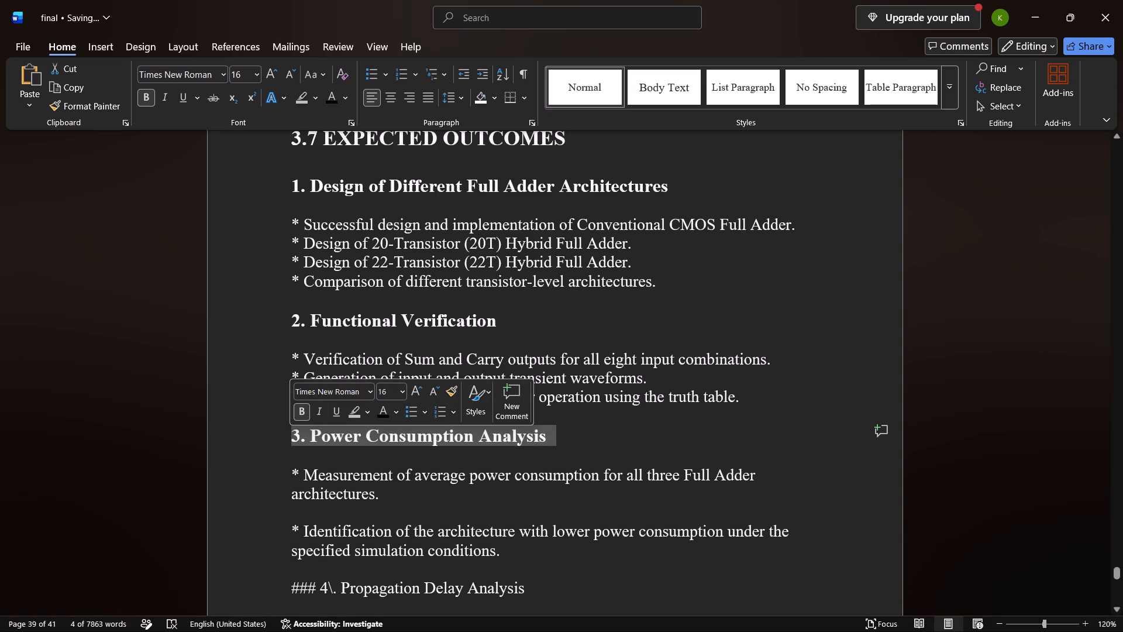
# Delete the blank line between the two bullets under "3. Power Consumption Analysis".
pyautogui.click(314, 465)
pyautogui.click(314, 518)
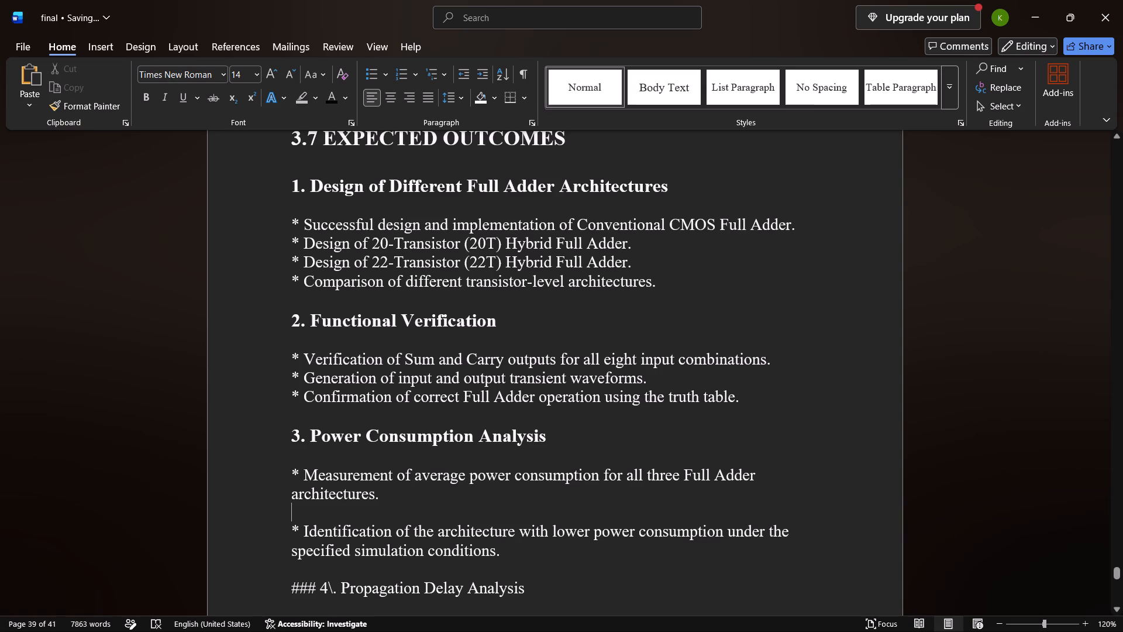
pyautogui.press('BackSpace')
# Remove the backslash and the leading "###" so the fourth subheading reads "4. Propagation Delay Analysis".
pyautogui.press('Down')
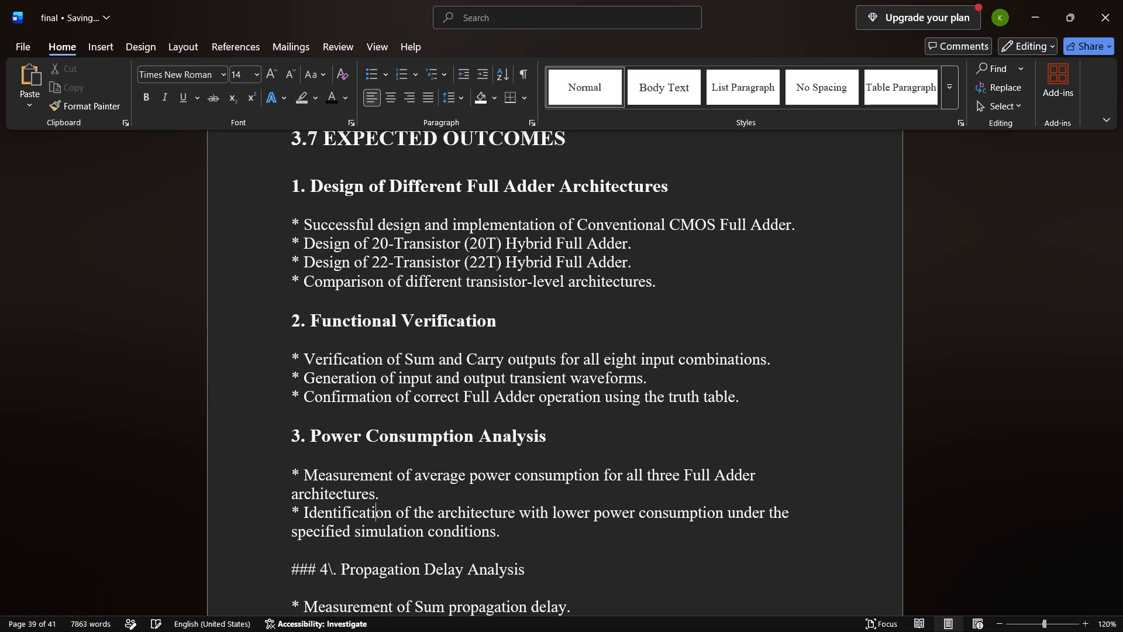
pyautogui.press('Down')
pyautogui.press('Down')
pyautogui.press('Down')
pyautogui.press('Left')
pyautogui.press('Left')
pyautogui.press('Left')
pyautogui.press('Left')
pyautogui.press('Left')
pyautogui.press('Left')
pyautogui.press('Left')
pyautogui.press('BackSpace')
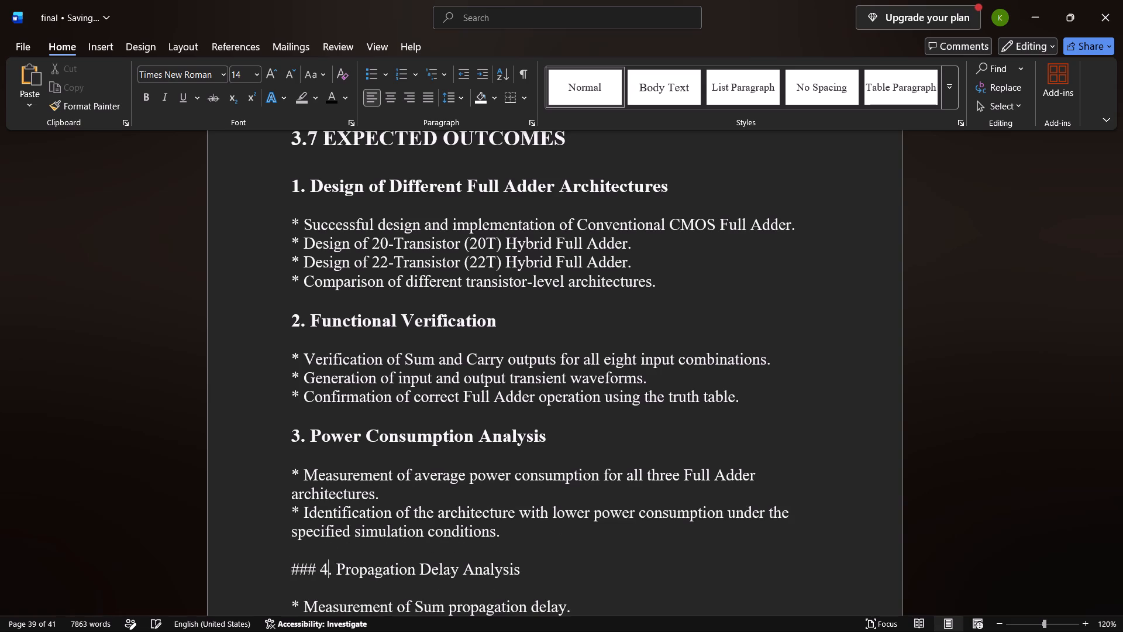
pyautogui.press('Left')
pyautogui.press('BackSpace')
pyautogui.press('BackSpace')
pyautogui.press('BackSpace')
pyautogui.press('BackSpace')
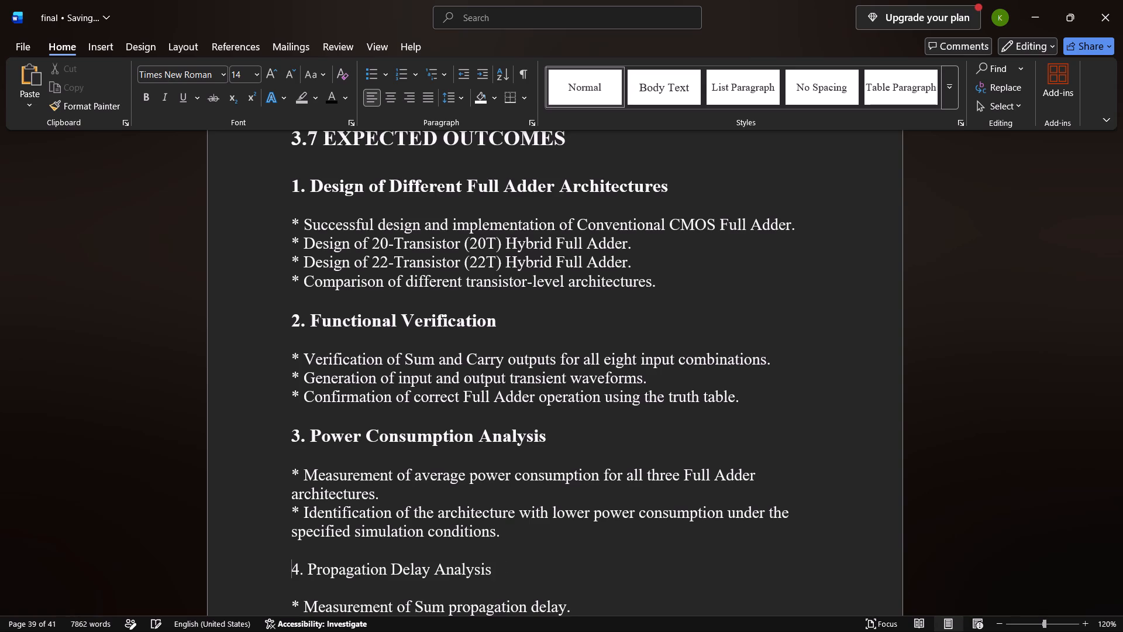
pyautogui.press('BackSpace')
pyautogui.press('Return')
# Format the subheading "4. Propagation Delay Analysis" in bold at font size 16.
pyautogui.moveTo(496, 573); pyautogui.dragTo(456, 570)
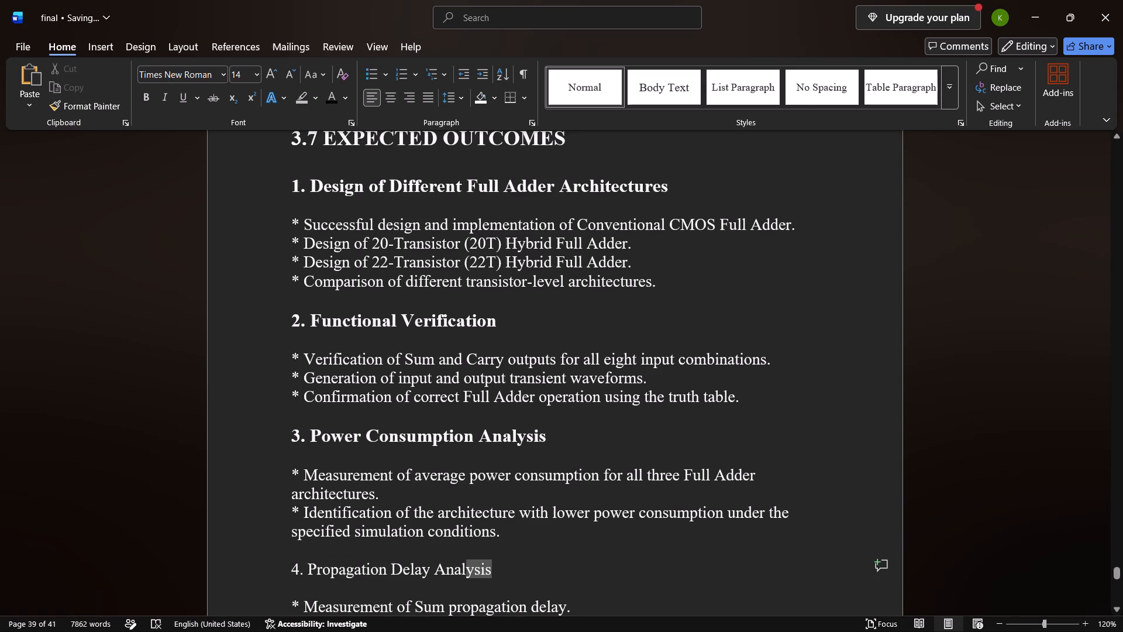
pyautogui.moveTo(456, 570); pyautogui.dragTo(283, 572)
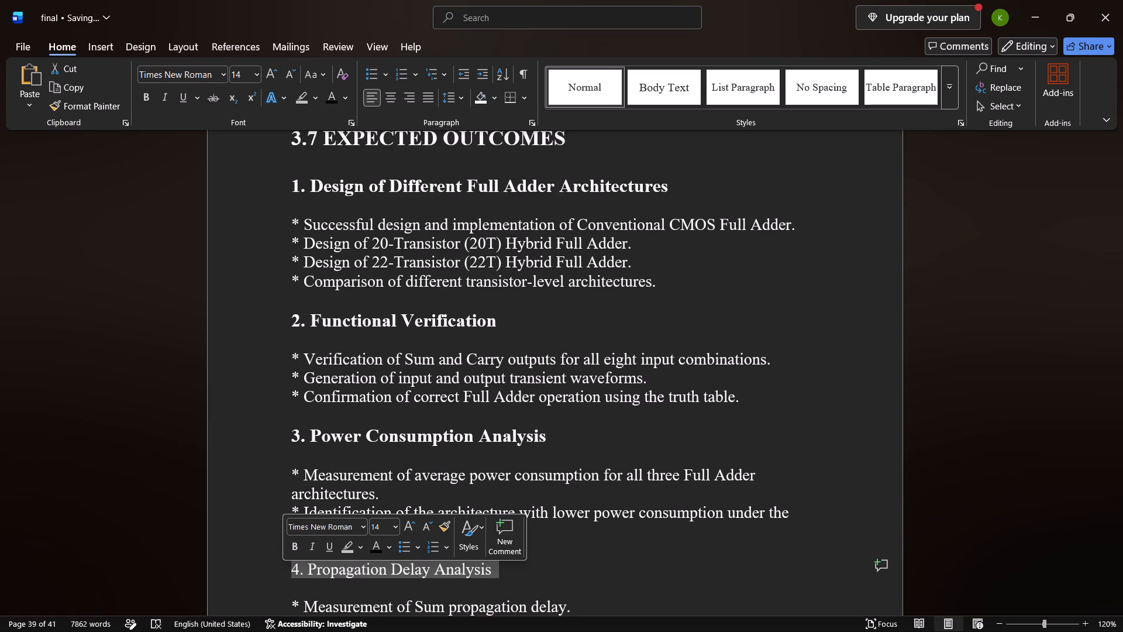
pyautogui.click(298, 550)
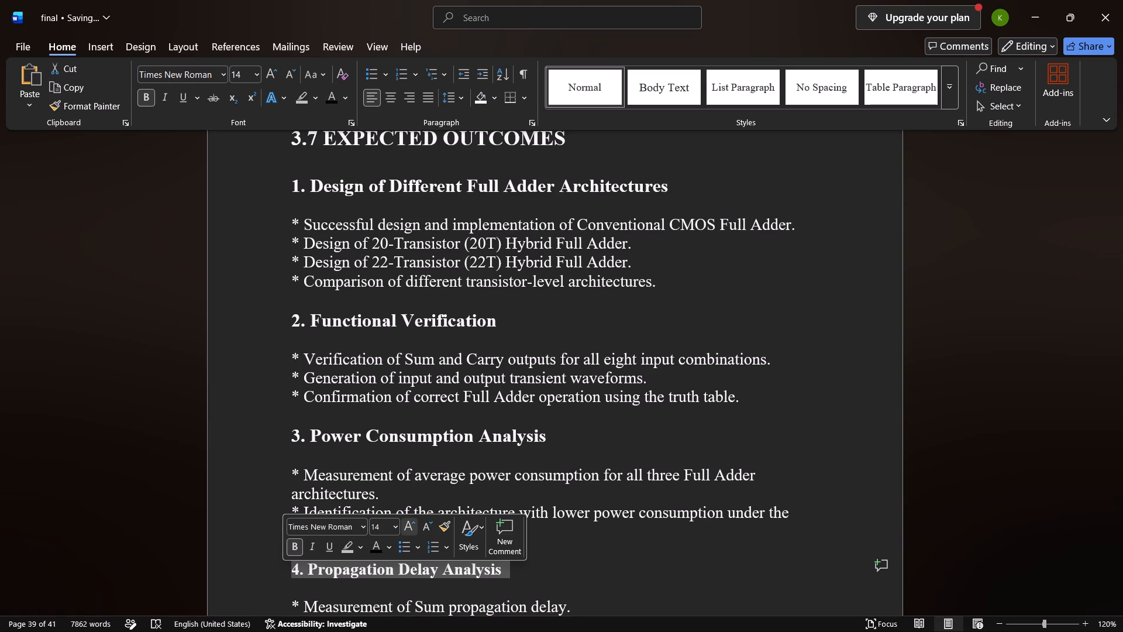
pyautogui.click(410, 524)
pyautogui.click(576, 588)
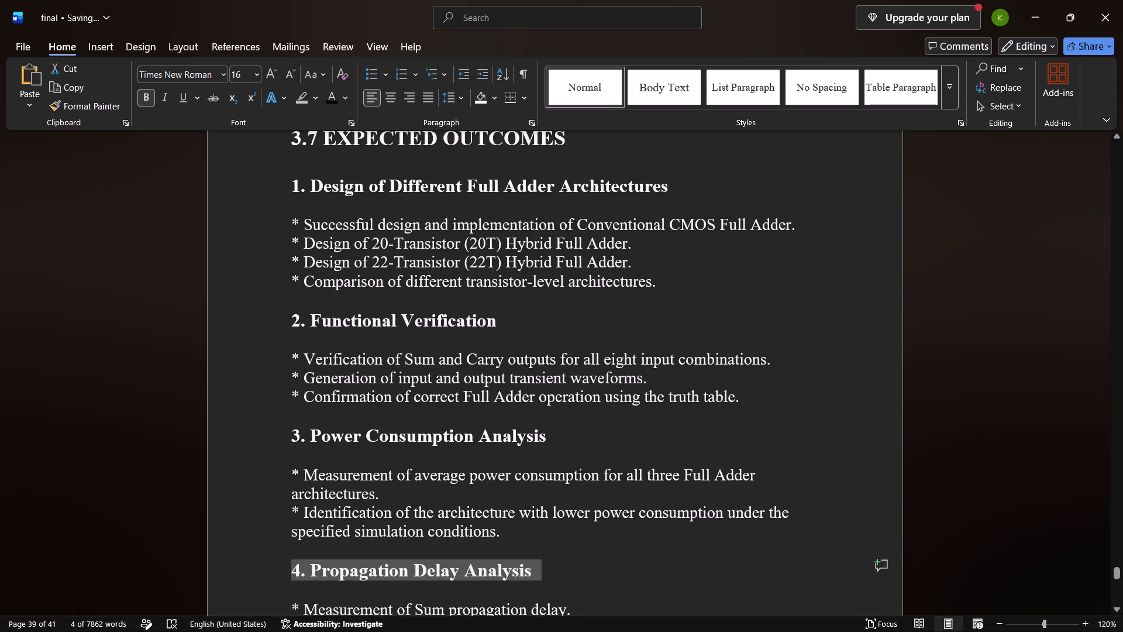
# Delete the blank lines between the three bullets under "4. Propagation Delay Analysis".
pyautogui.scroll(-1, 576, 588)
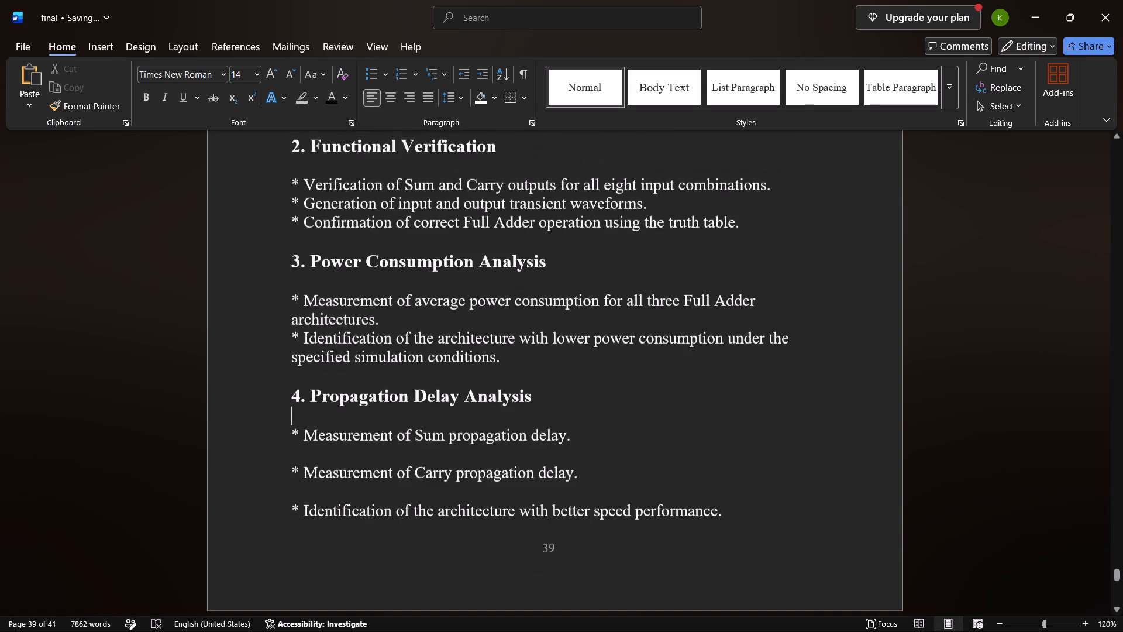
pyautogui.scroll(-2, 576, 588)
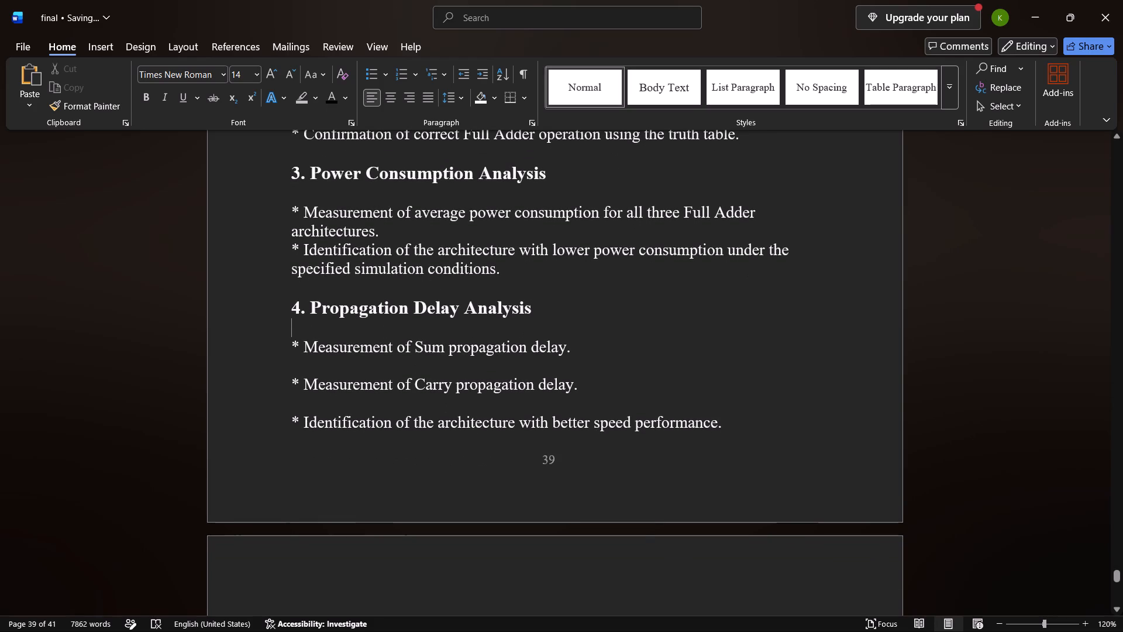
pyautogui.click(308, 367)
pyautogui.press('BackSpace')
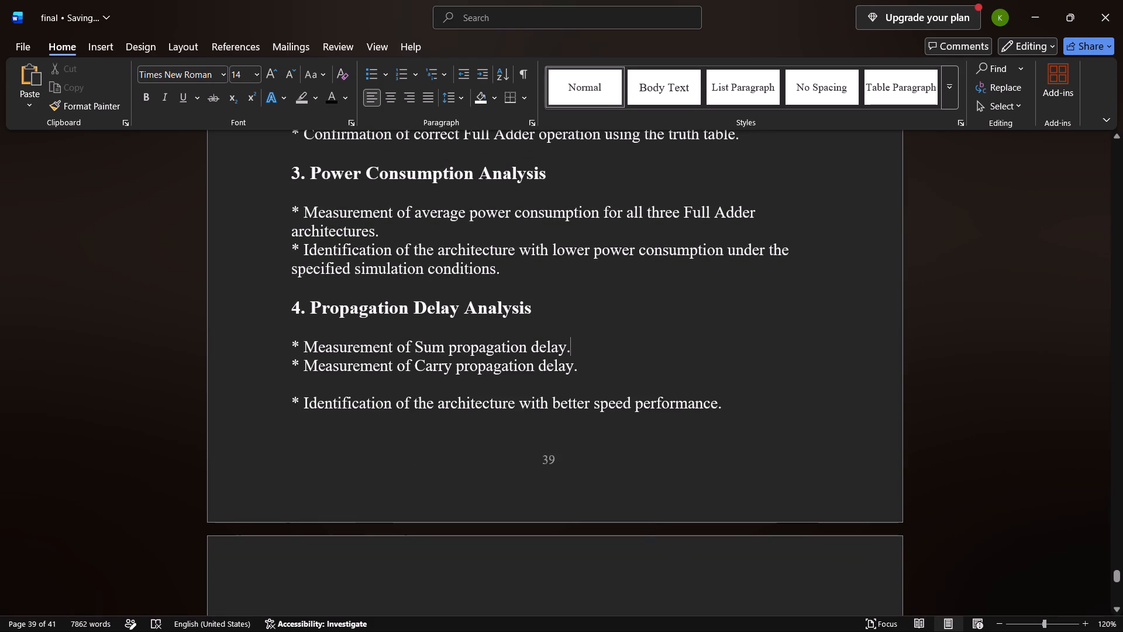
pyautogui.click(302, 383)
pyautogui.press('BackSpace')
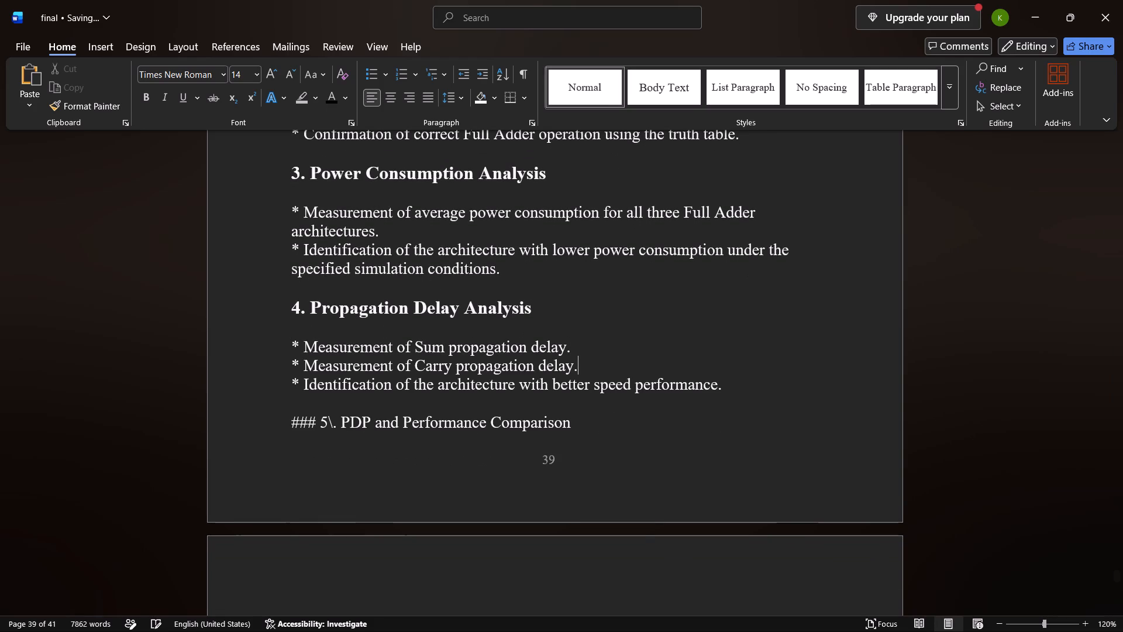
# Remove the backslash and the leading "###" so the fifth subheading reads "5. PDP and Performance Comparison".
pyautogui.click(340, 424)
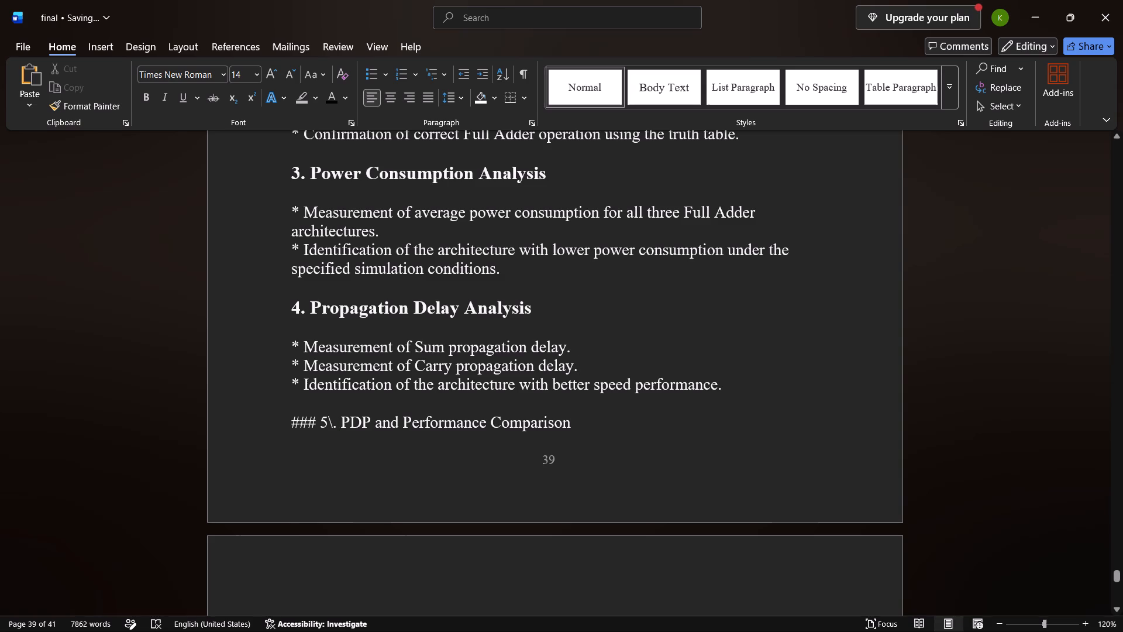
pyautogui.press('Left')
pyautogui.press('Left')
pyautogui.press('BackSpace')
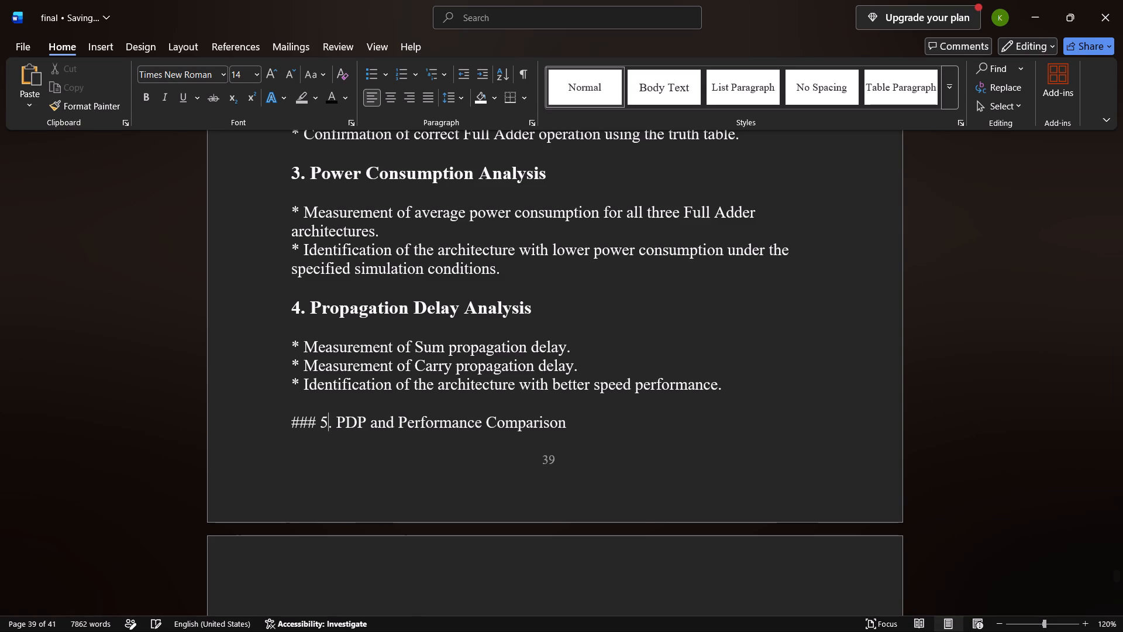
pyautogui.press('Left')
pyautogui.press('BackSpace')
pyautogui.press('BackSpace')
pyautogui.press('BackSpace')
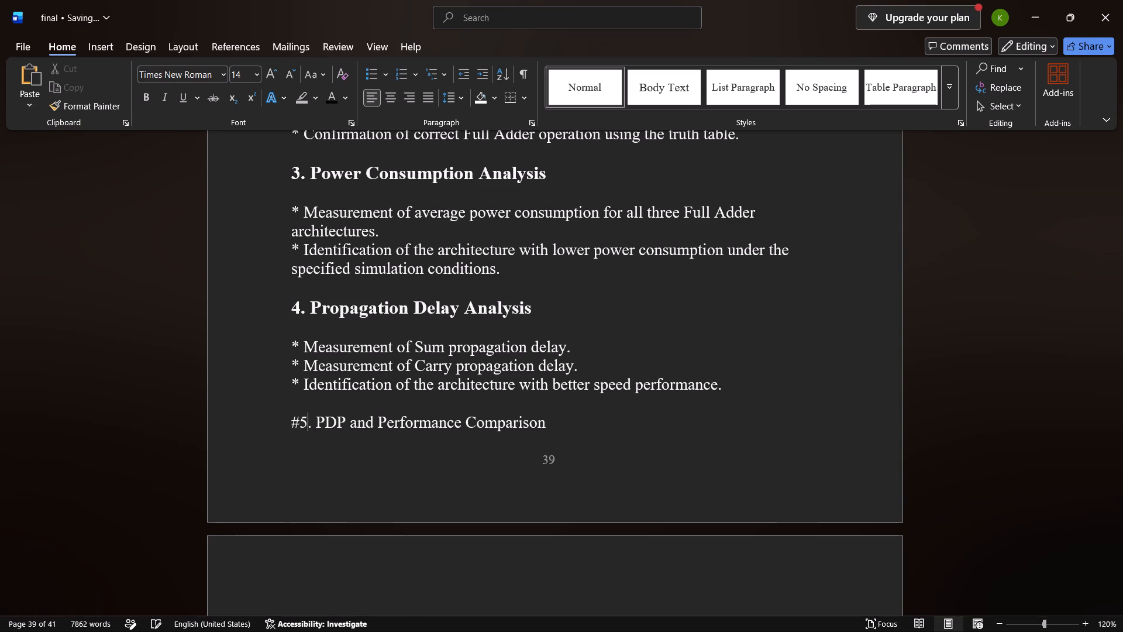
pyautogui.press('BackSpace')
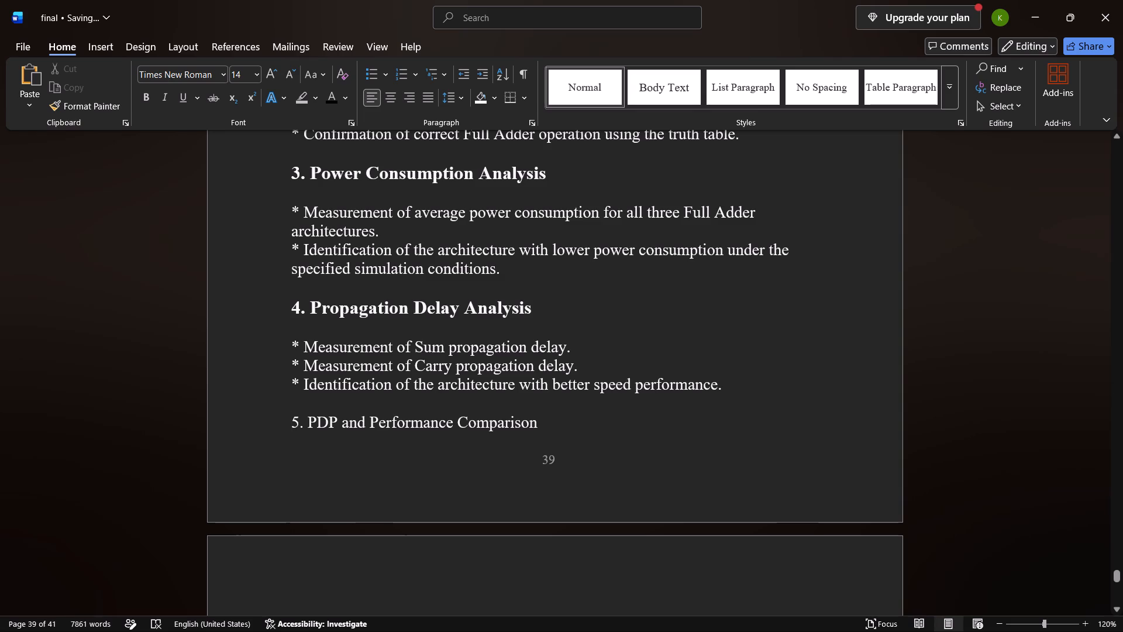
# Format the subheading "5. PDP and Performance Comparison" in bold at font size 16.
pyautogui.moveTo(565, 421); pyautogui.dragTo(290, 436)
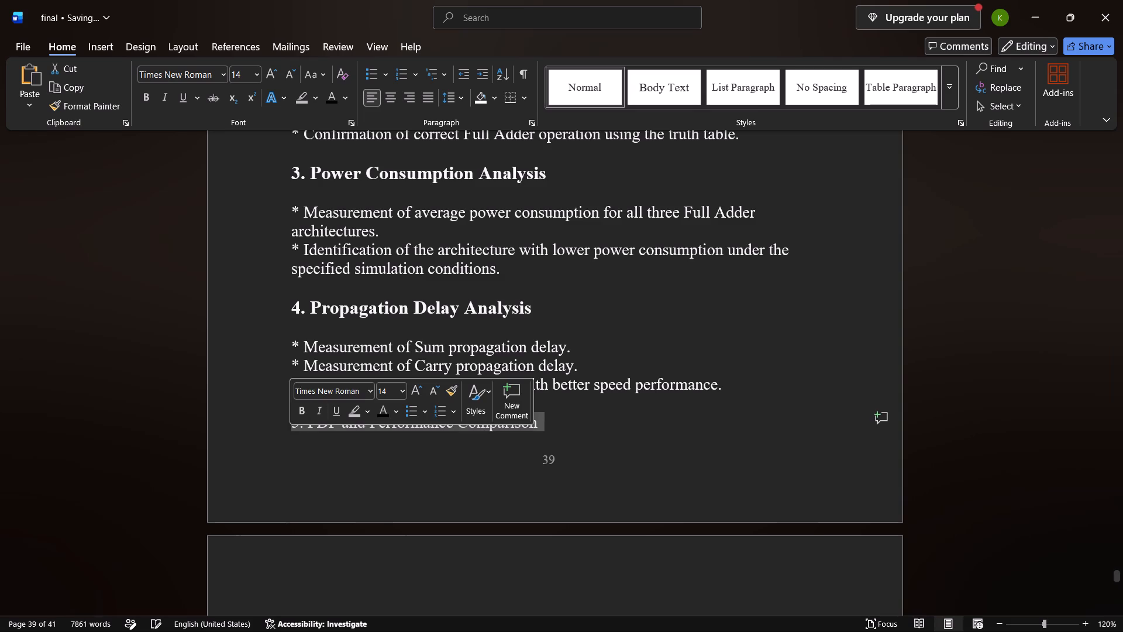
pyautogui.click(305, 410)
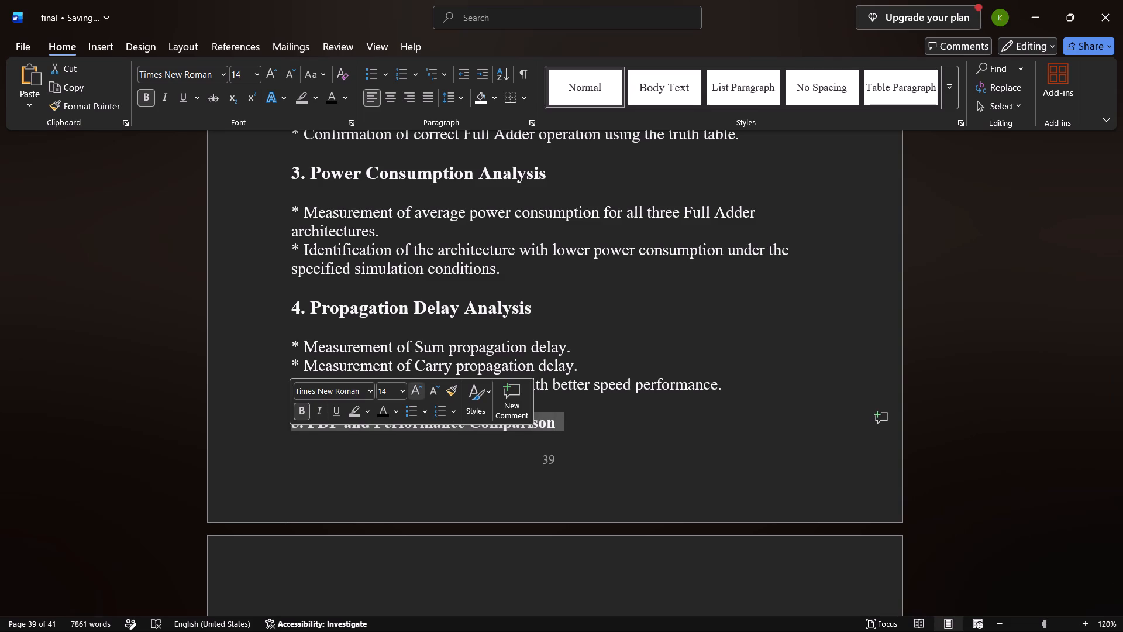
pyautogui.click(417, 390)
pyautogui.moveTo(367, 478); pyautogui.dragTo(350, 428)
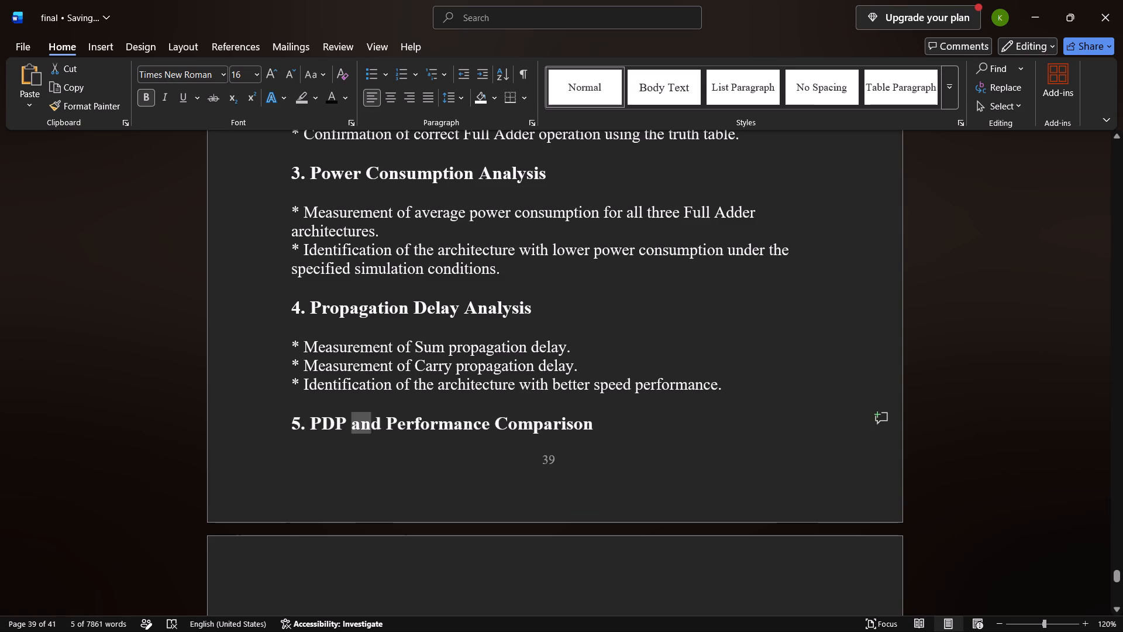
pyautogui.moveTo(350, 428); pyautogui.dragTo(322, 406)
# Insert a blank line above "5. PDP and Performance Comparison" to move the subheading to the top of page 40.
pyautogui.click(322, 406)
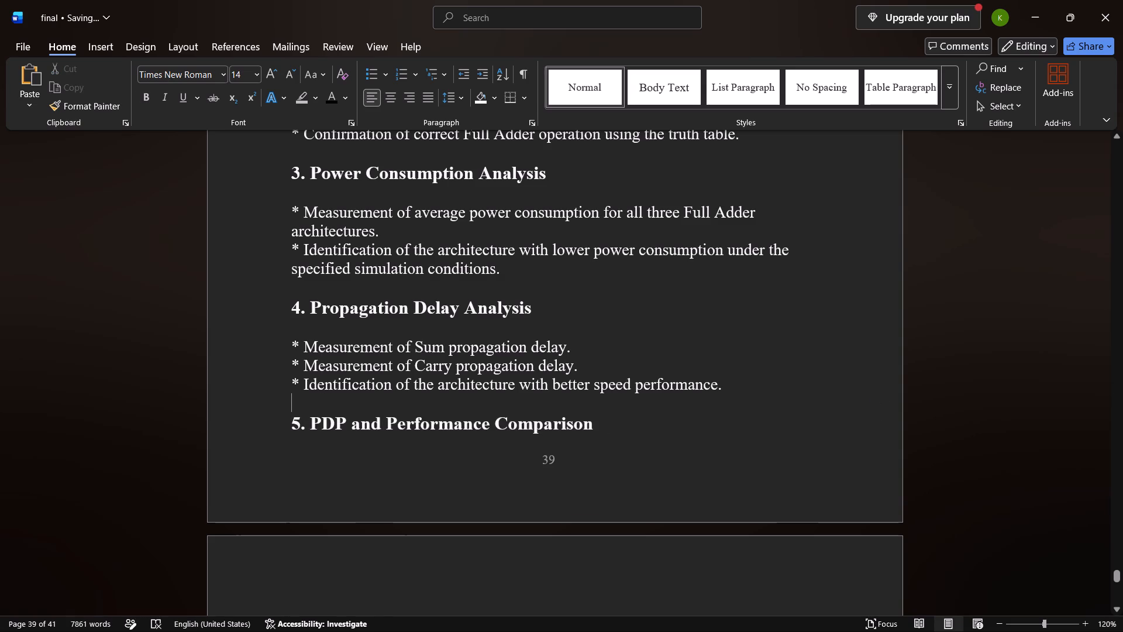
pyautogui.press('Return')
pyautogui.scroll(-1, 322, 406)
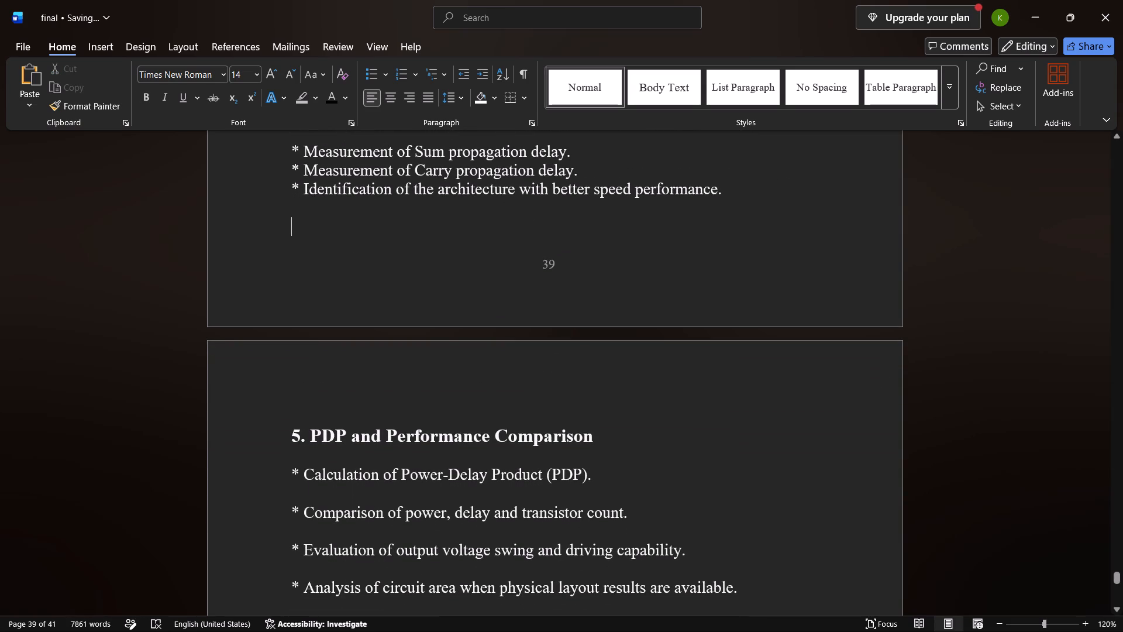
pyautogui.click(298, 418)
pyautogui.press('Left')
pyautogui.press('BackSpace')
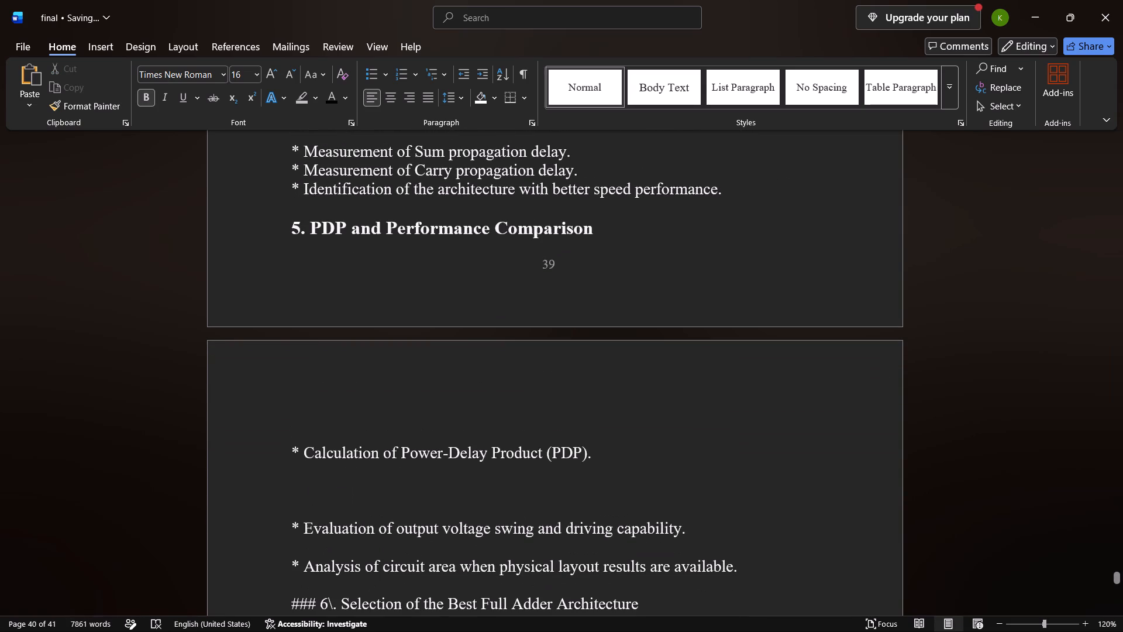
pyautogui.press('Return')
# Delete the blank lines between the four bullets under "5. PDP and Performance Comparison".
pyautogui.scroll(-1, 298, 418)
pyautogui.click(304, 373)
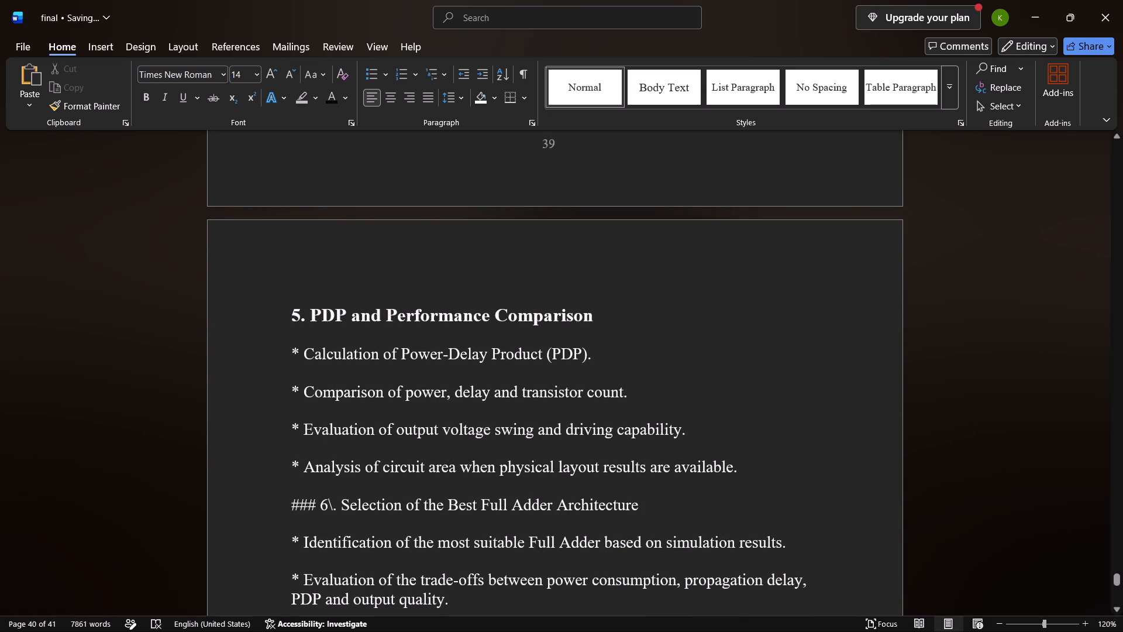
pyautogui.press('BackSpace')
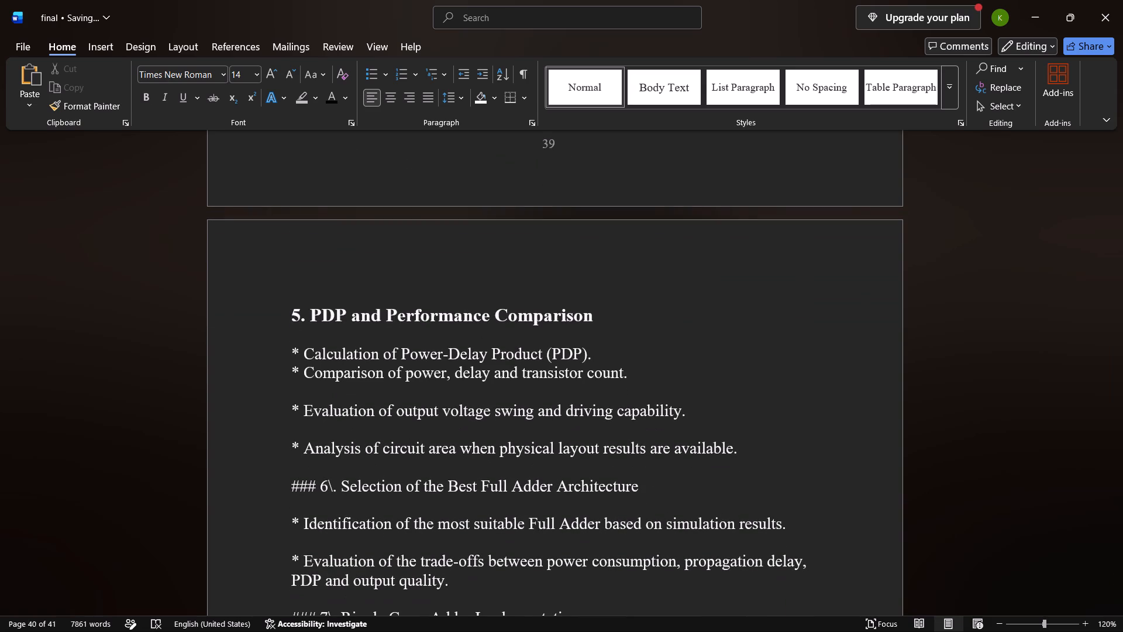
pyautogui.press('Down')
pyautogui.press('Down')
pyautogui.press('BackSpace')
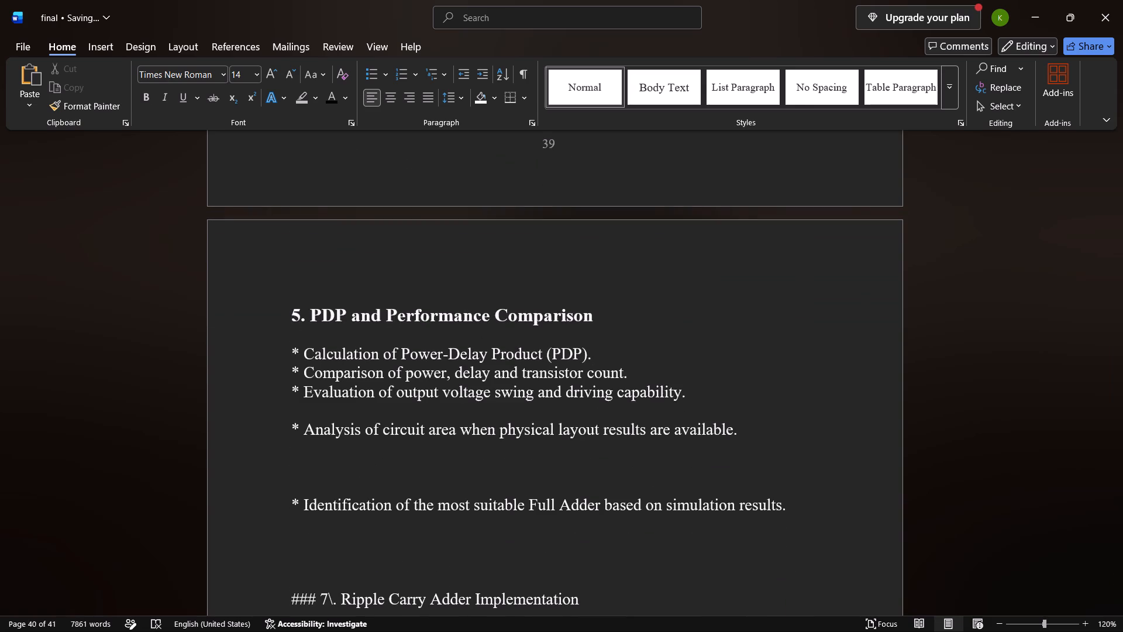
pyautogui.press('Down')
pyautogui.press('Down')
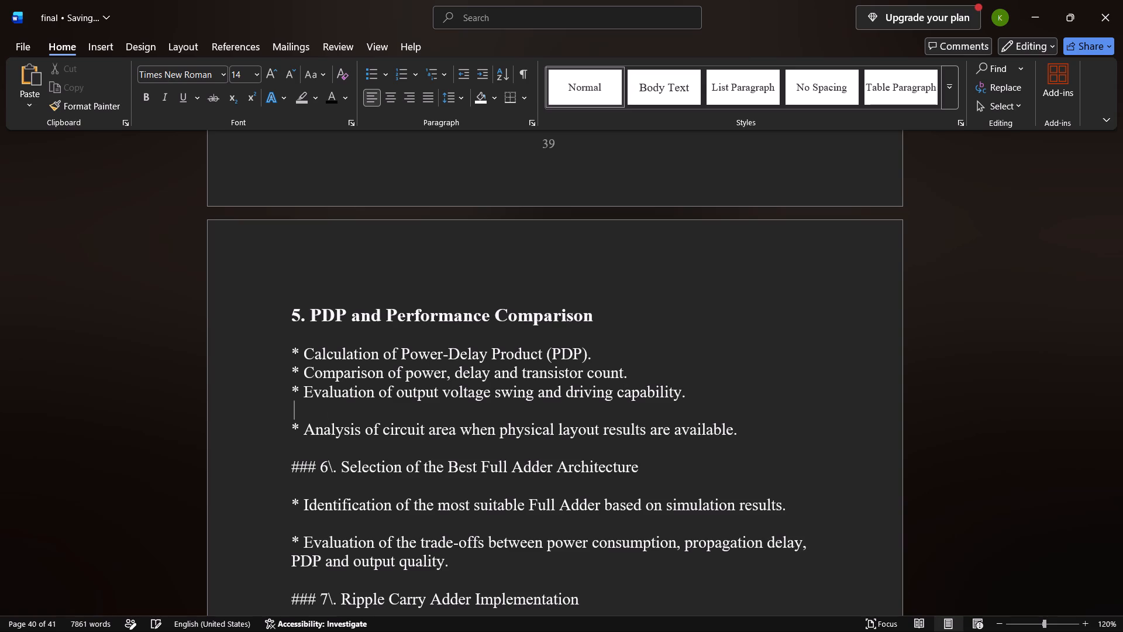
pyautogui.press('BackSpace')
# Remove the backslash and the leading "###" so the sixth subheading reads "6. Selection of the Best Full Adder Architecture".
pyautogui.press('Down')
pyautogui.press('Down')
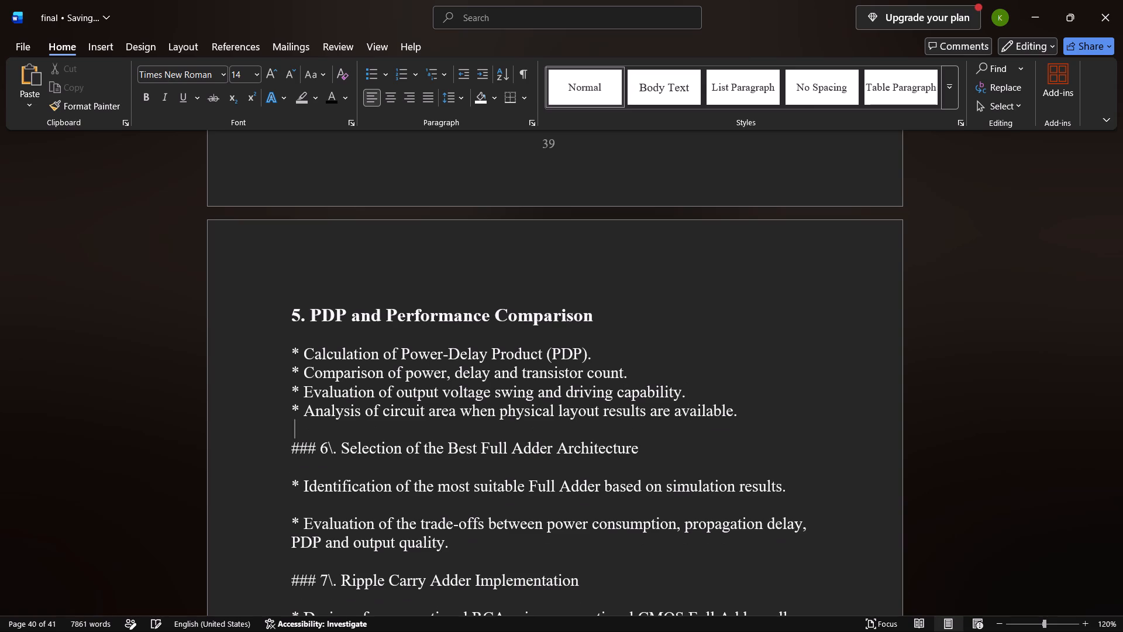
pyautogui.press('Down')
pyautogui.press('Left')
pyautogui.press('Left')
pyautogui.press('Left')
pyautogui.press('Left')
pyautogui.press('Left')
pyautogui.press('Left')
pyautogui.press('Left')
pyautogui.press('Left')
pyautogui.press('Left')
pyautogui.press('Left')
pyautogui.press('Left')
pyautogui.press('Left')
pyautogui.press('Left')
pyautogui.press('Left')
pyautogui.press('Left')
pyautogui.press('Left')
pyautogui.press('Left')
pyautogui.press('Left')
pyautogui.press('Left')
pyautogui.press('Left')
pyautogui.press('Left')
pyautogui.press('Left')
pyautogui.press('Left')
pyautogui.press('Left')
pyautogui.press('Left')
pyautogui.press('Left')
pyautogui.press('Left')
pyautogui.press('Left')
pyautogui.press('Left')
pyautogui.press('Left')
pyautogui.press('Left')
pyautogui.press('Left')
pyautogui.press('Left')
pyautogui.press('Left')
pyautogui.press('Left')
pyautogui.press('Left')
pyautogui.press('Left')
pyautogui.press('Left')
pyautogui.press('Left')
pyautogui.press('Left')
pyautogui.press('Left')
pyautogui.press('Left')
pyautogui.press('Left')
pyautogui.press('Left')
pyautogui.press('Left')
pyautogui.press('BackSpace')
pyautogui.press('Left')
pyautogui.press('Left')
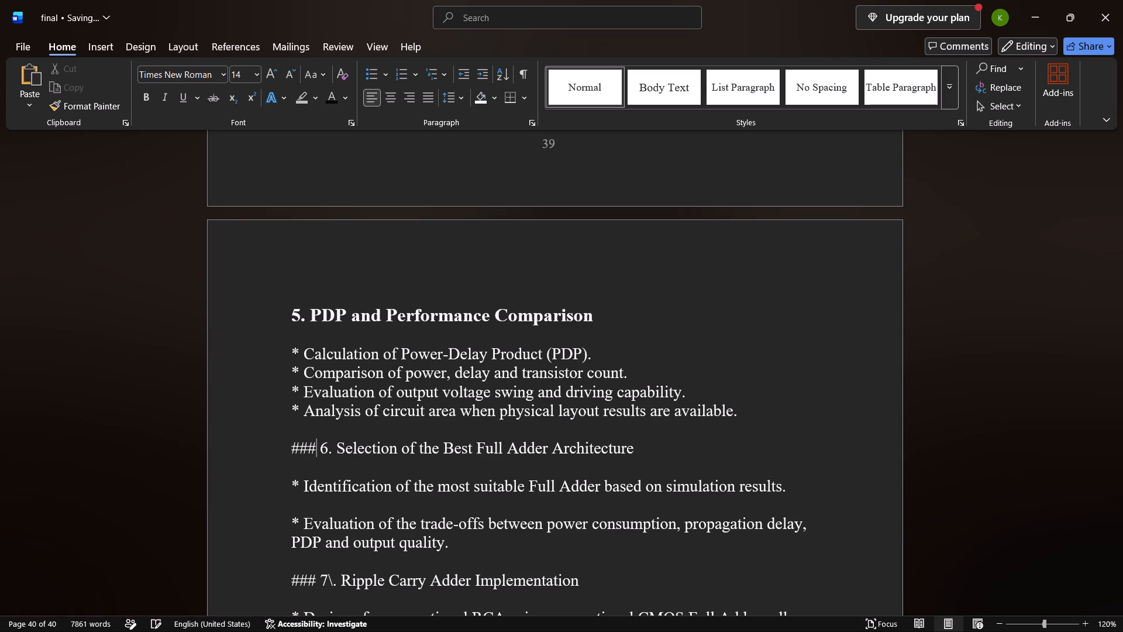
pyautogui.press('Right')
pyautogui.press('BackSpace')
pyautogui.press('BackSpace')
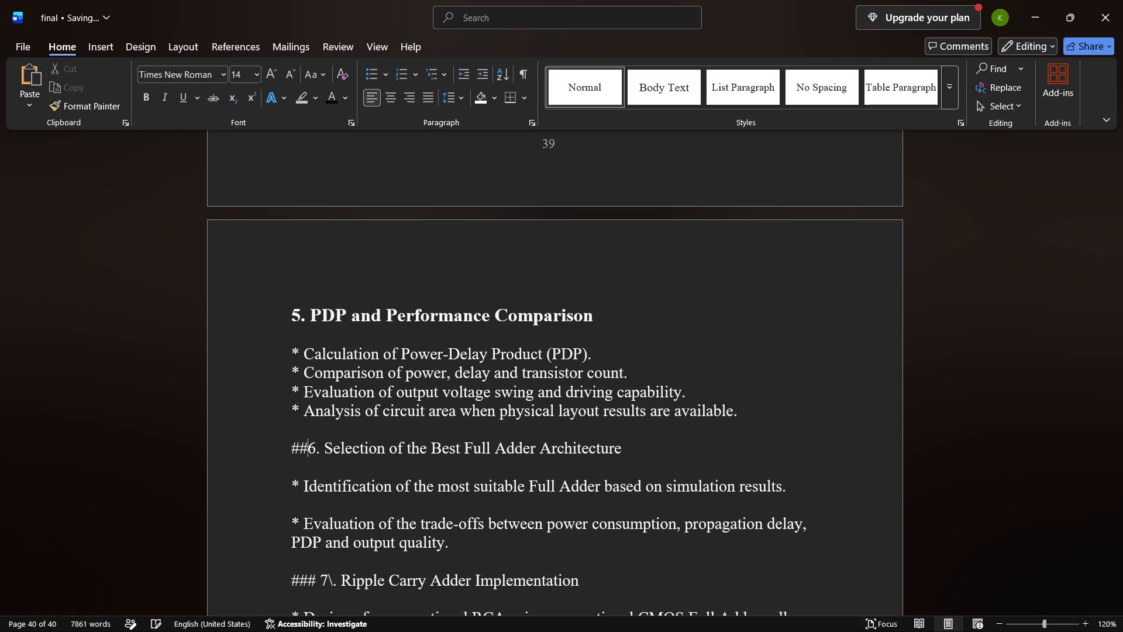
pyautogui.press('BackSpace')
pyautogui.press('BackSpace')
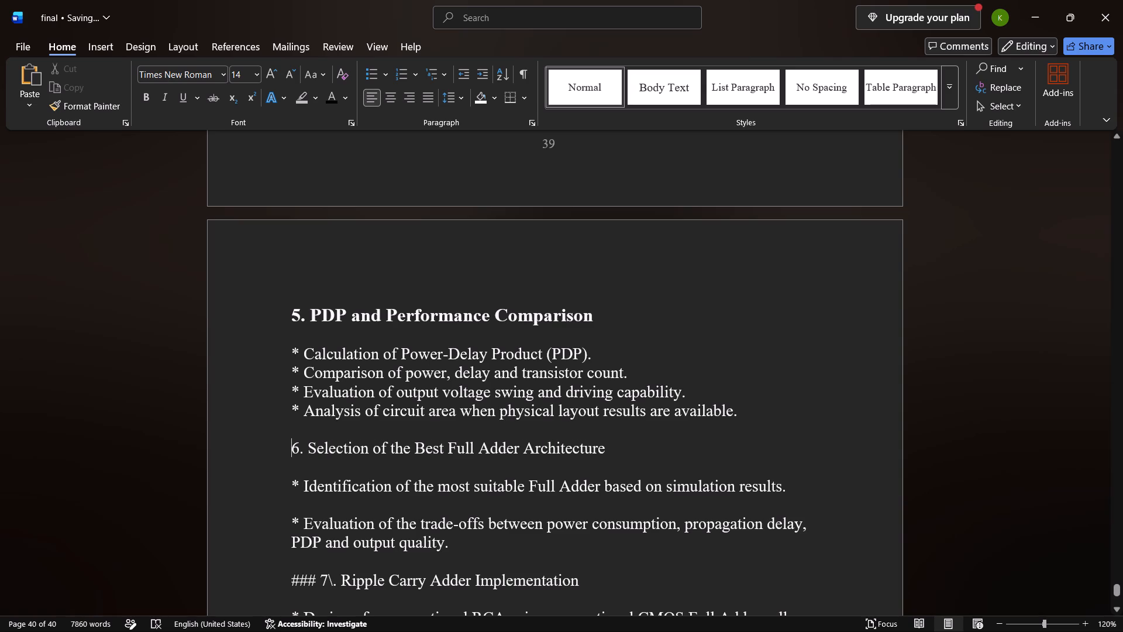
# Format the subheading "6. Selection of the Best Full Adder Architecture" in bold at font size 16.
pyautogui.moveTo(612, 452); pyautogui.dragTo(466, 439)
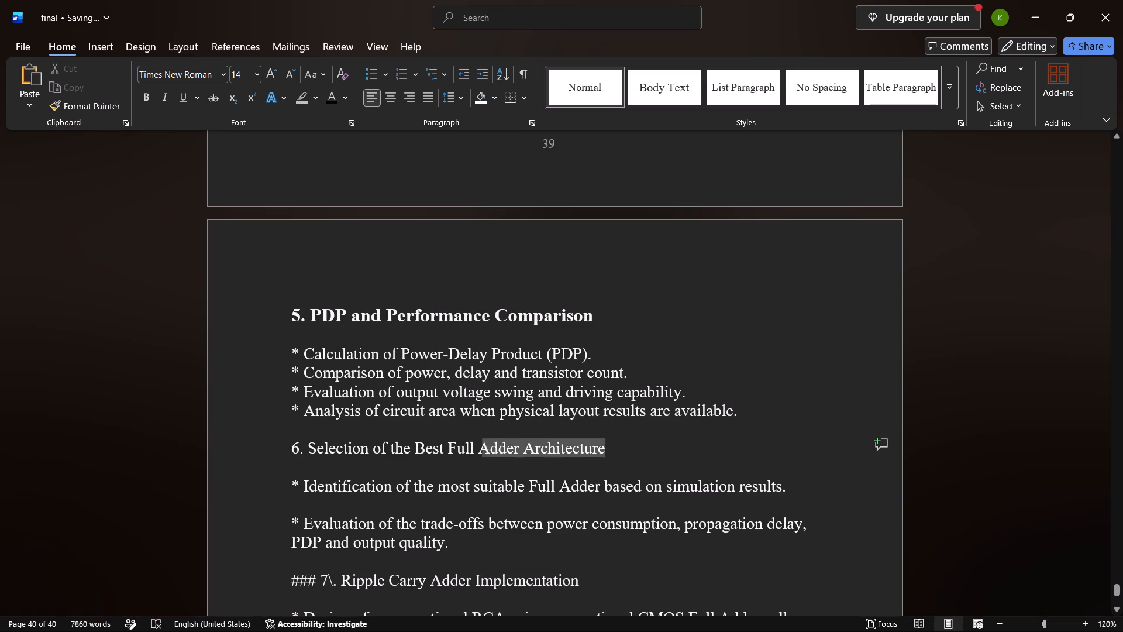
pyautogui.moveTo(466, 439); pyautogui.dragTo(288, 452)
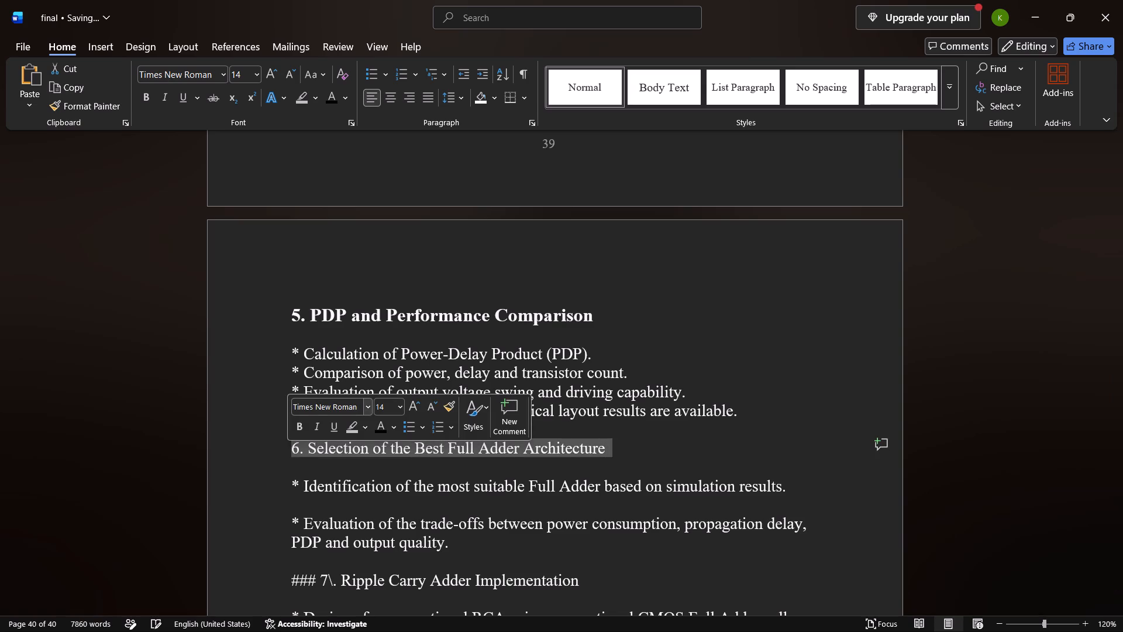
pyautogui.click(299, 430)
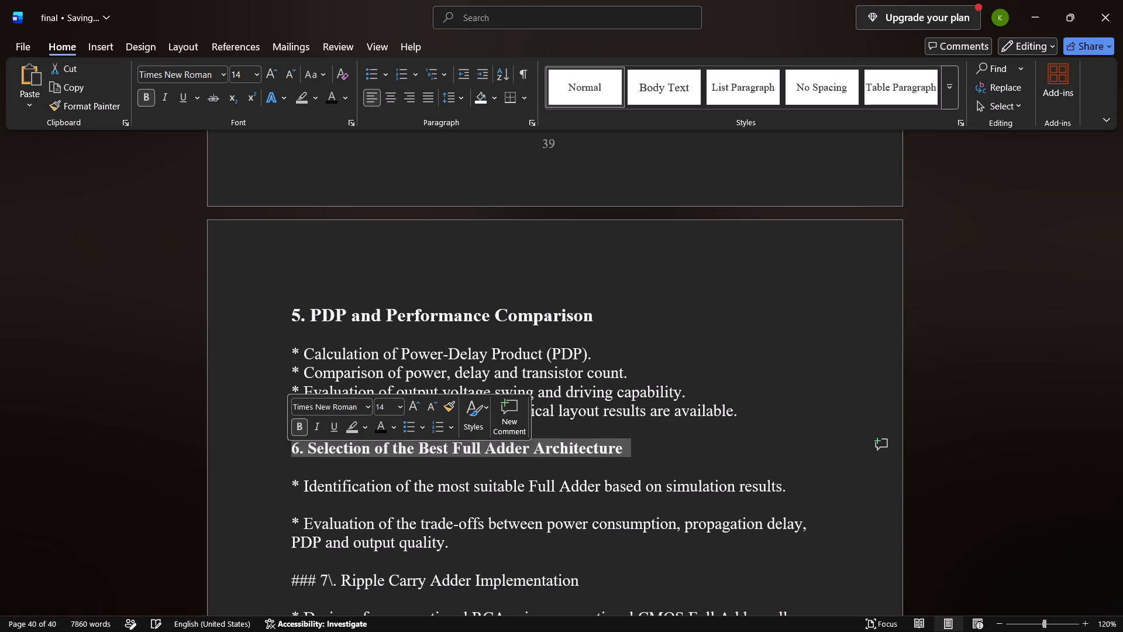
pyautogui.click(412, 407)
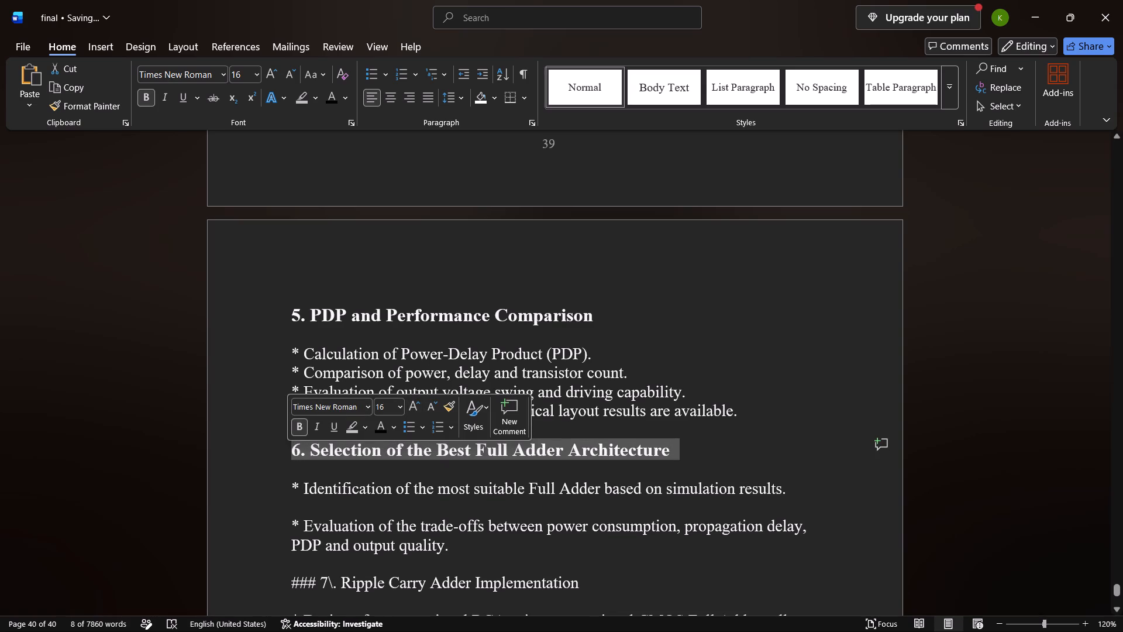
pyautogui.click(411, 479)
# Delete the blank line between the two bullets under "6. Selection of the Best Full Adder Architecture".
pyautogui.click(372, 509)
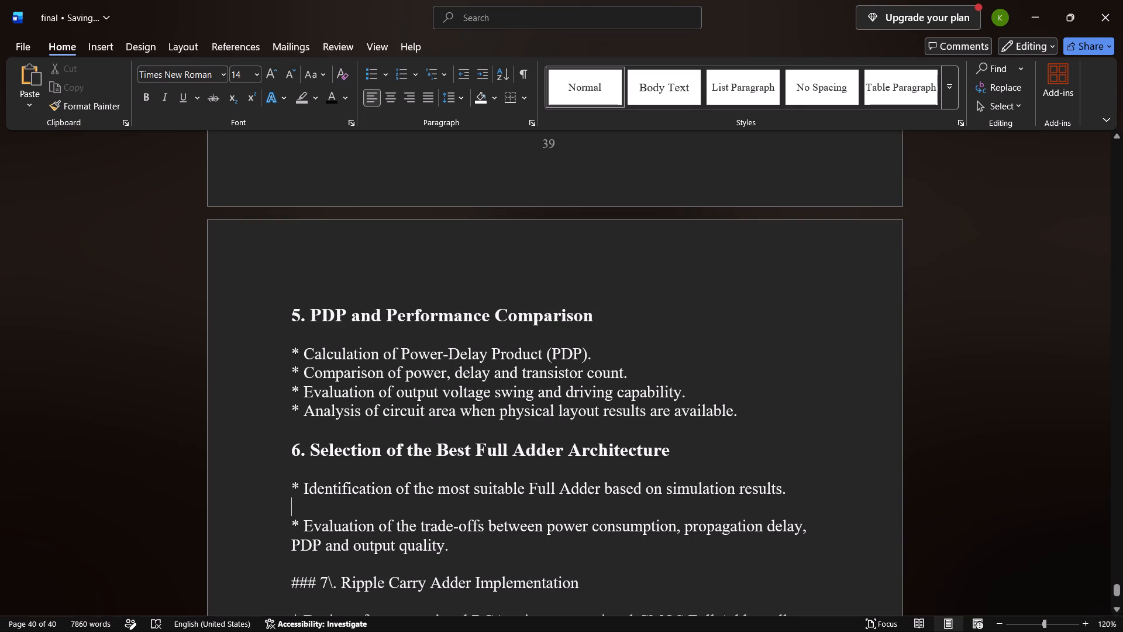
pyautogui.press('BackSpace')
# Remove the backslash and the leading "###" so the seventh subheading reads "7. Ripple Carry Adder Implementation".
pyautogui.scroll(-1, 372, 509)
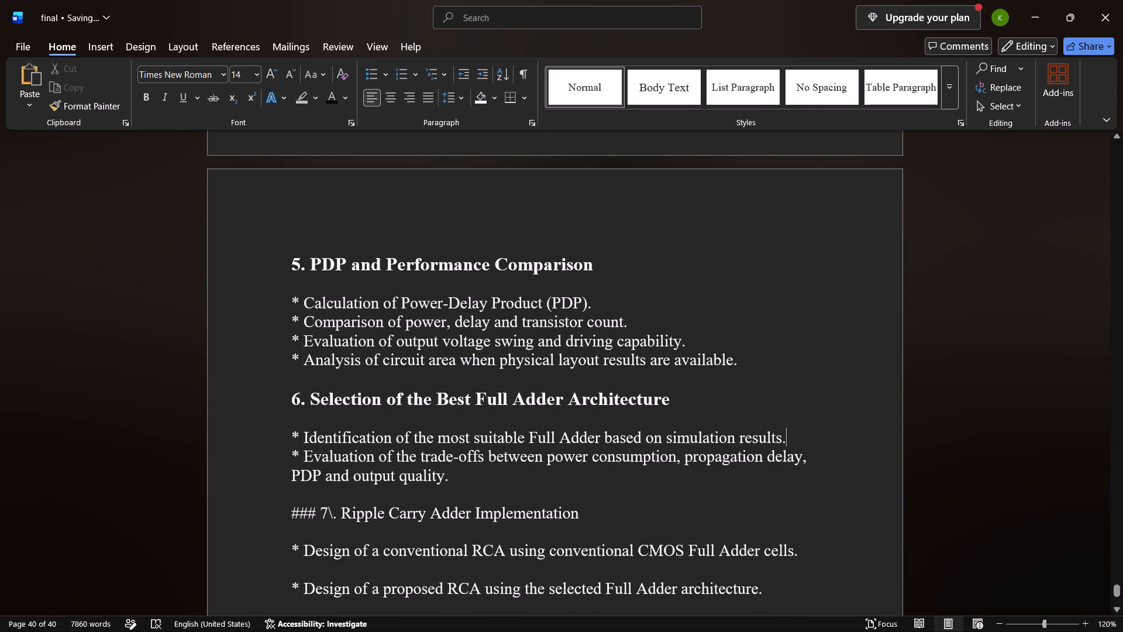
pyautogui.click(337, 515)
pyautogui.press('Left')
pyautogui.press('BackSpace')
pyautogui.press('Left')
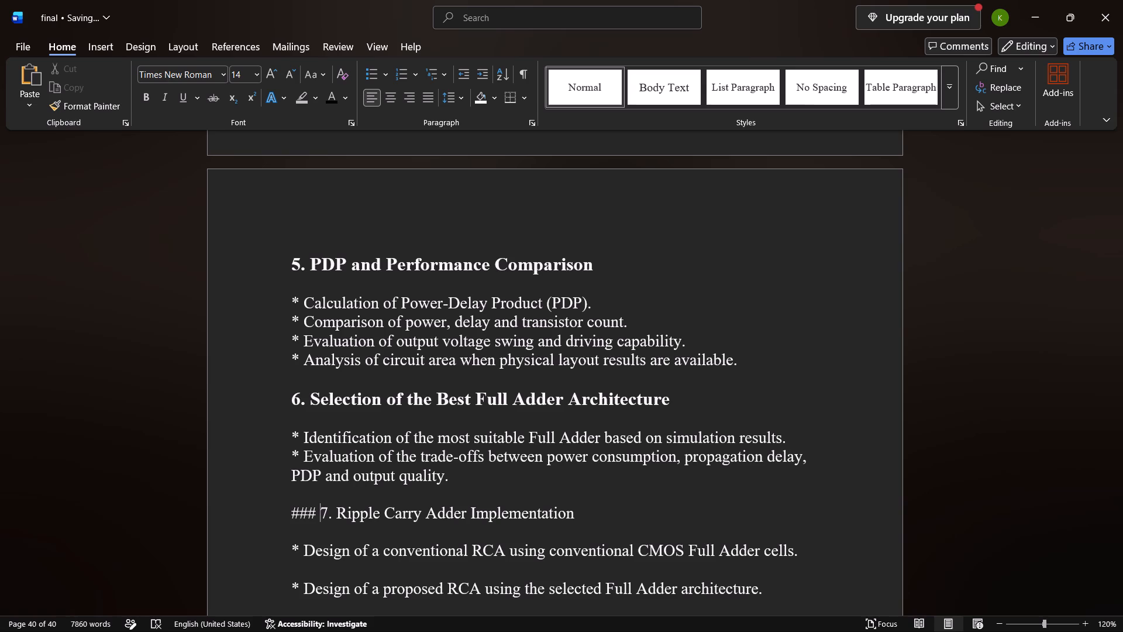
pyautogui.press('BackSpace')
pyautogui.press('BackSpace')
pyautogui.press('BackSpace')
pyautogui.press('BackSpace')
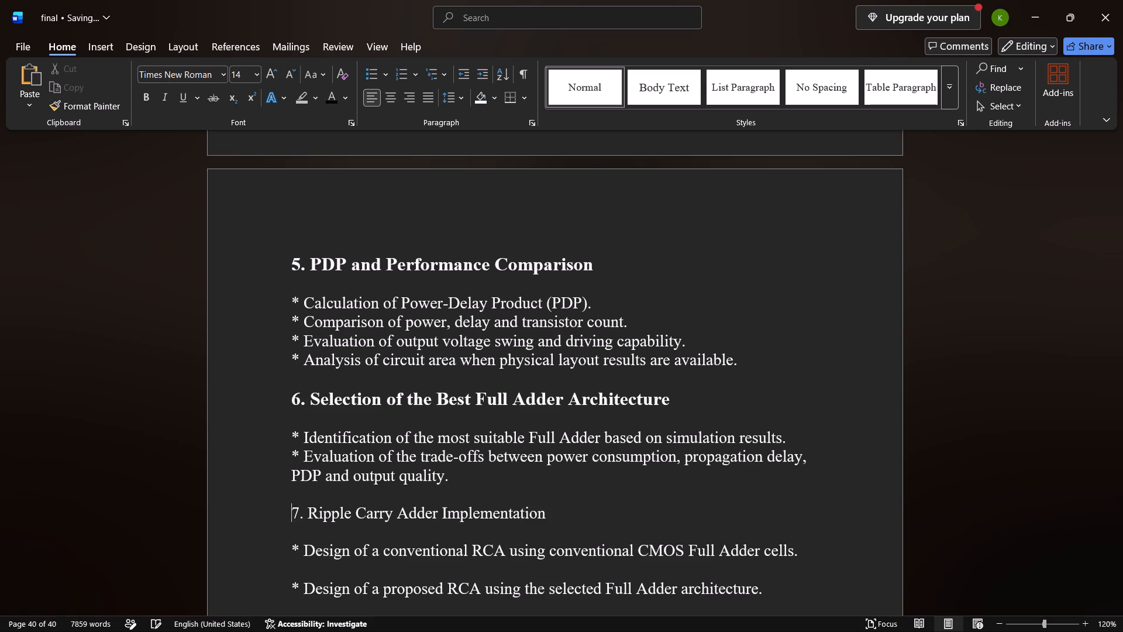
# Format the subheading "7. Ripple Carry Adder Implementation" in bold at font size 16.
pyautogui.moveTo(553, 519); pyautogui.dragTo(291, 515)
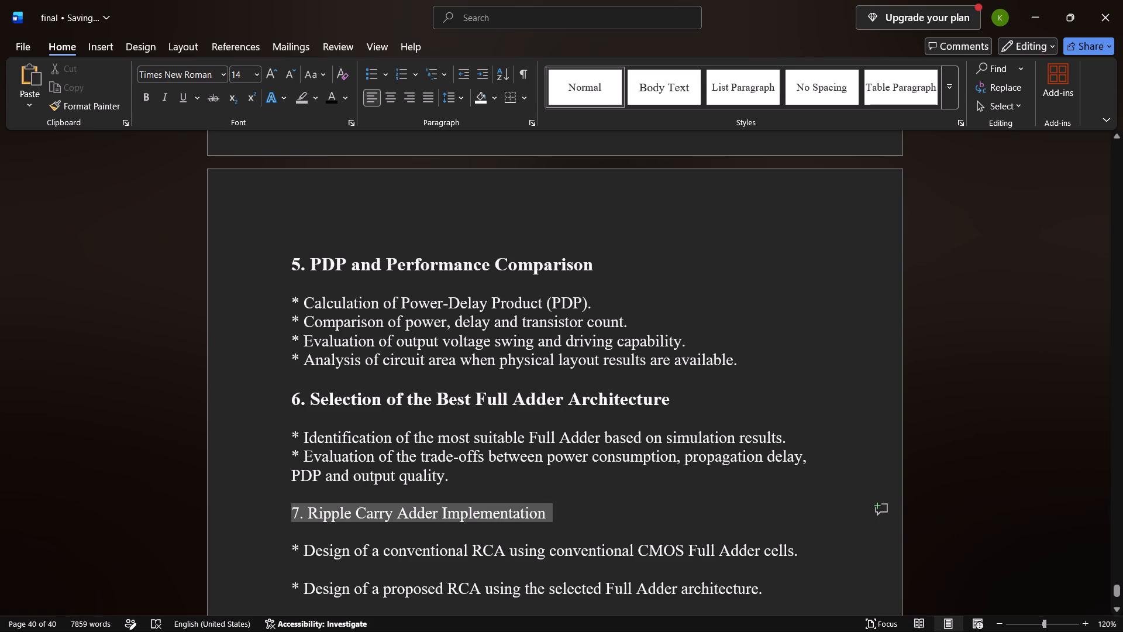
pyautogui.click(305, 488)
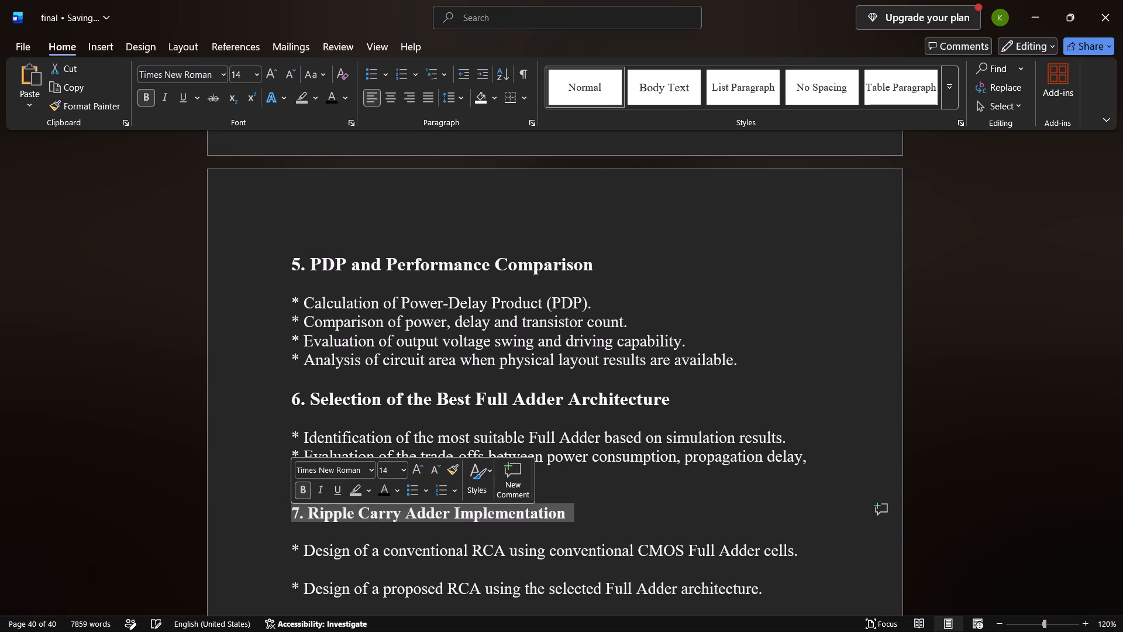
pyautogui.click(418, 465)
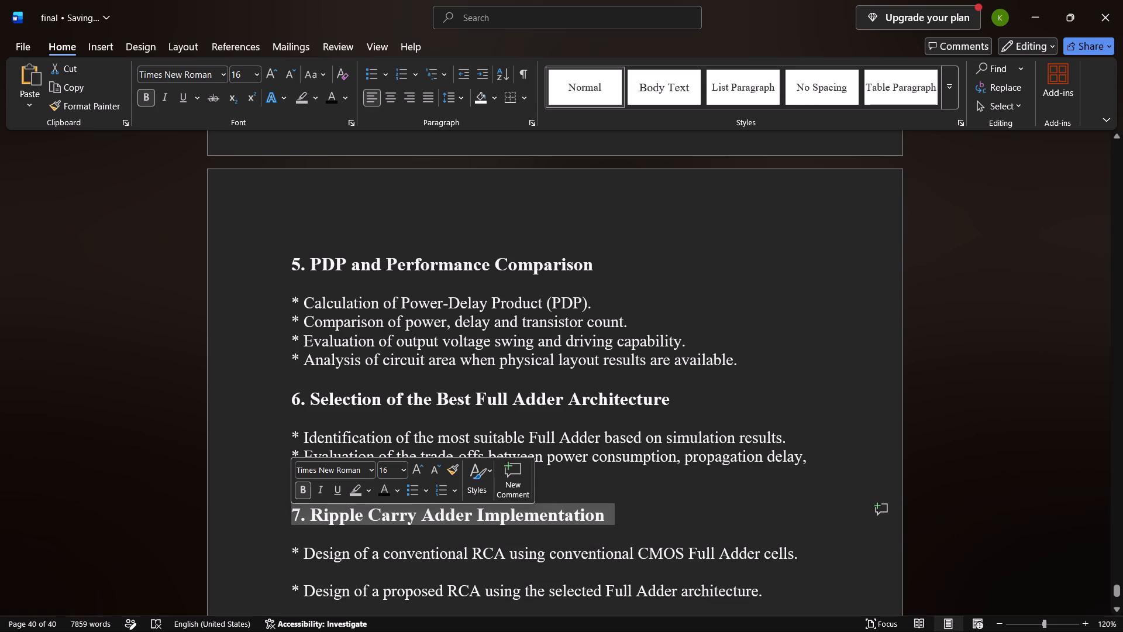
pyautogui.click(631, 506)
# Delete the blank lines between the three bullets under "7. Ripple Carry Adder Implementation".
pyautogui.scroll(-1, 631, 506)
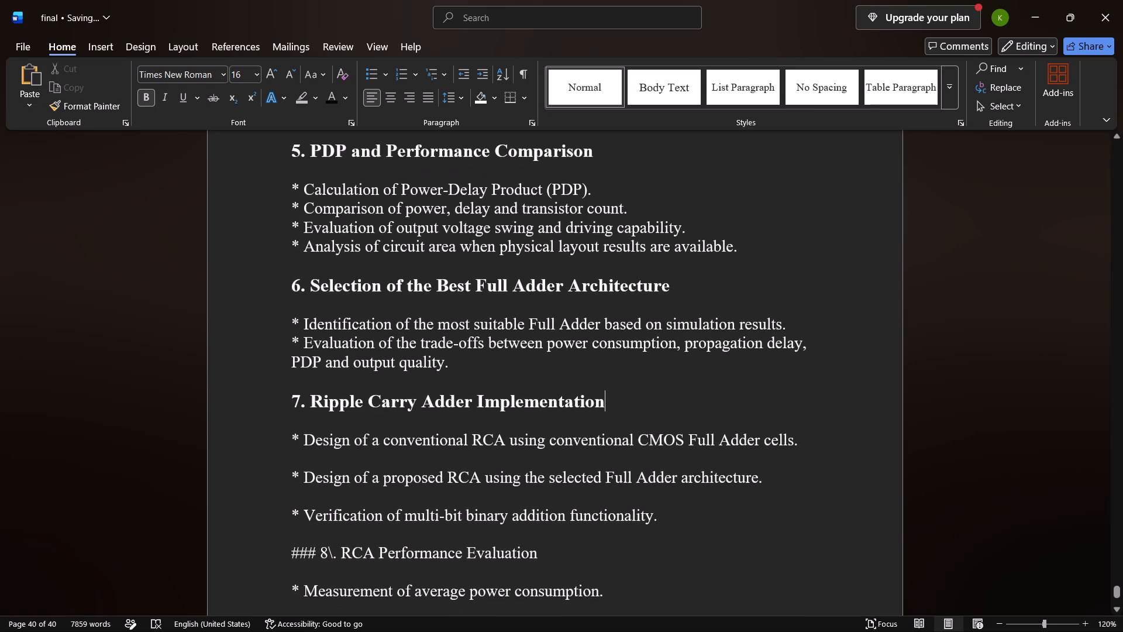
pyautogui.click(333, 474)
pyautogui.click(310, 461)
pyautogui.press('BackSpace')
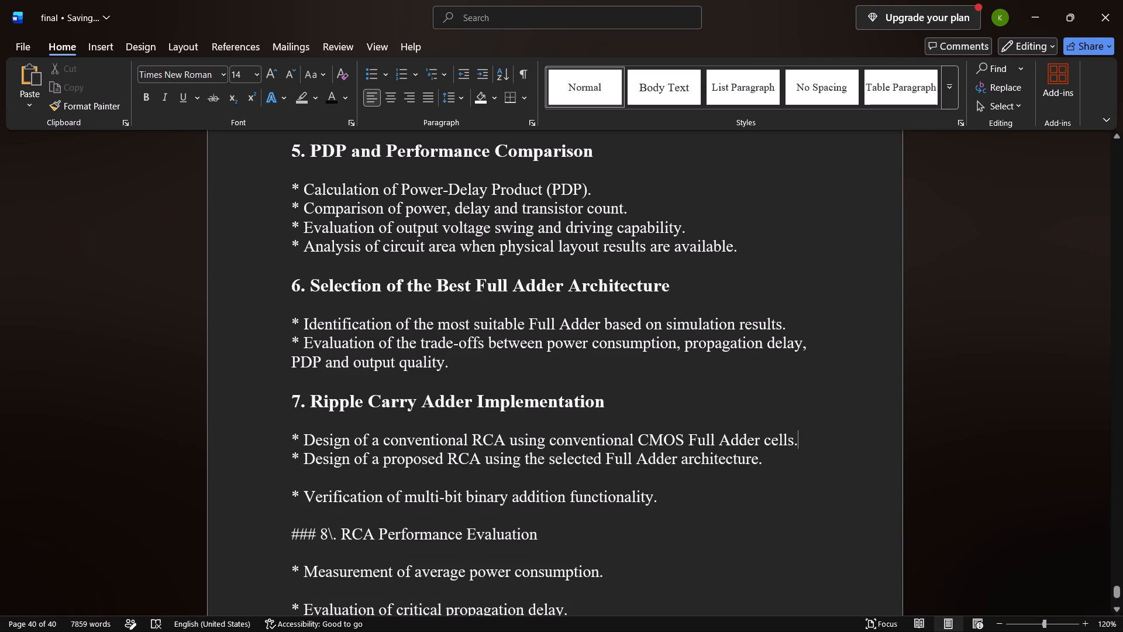
pyautogui.click(295, 479)
pyautogui.press('BackSpace')
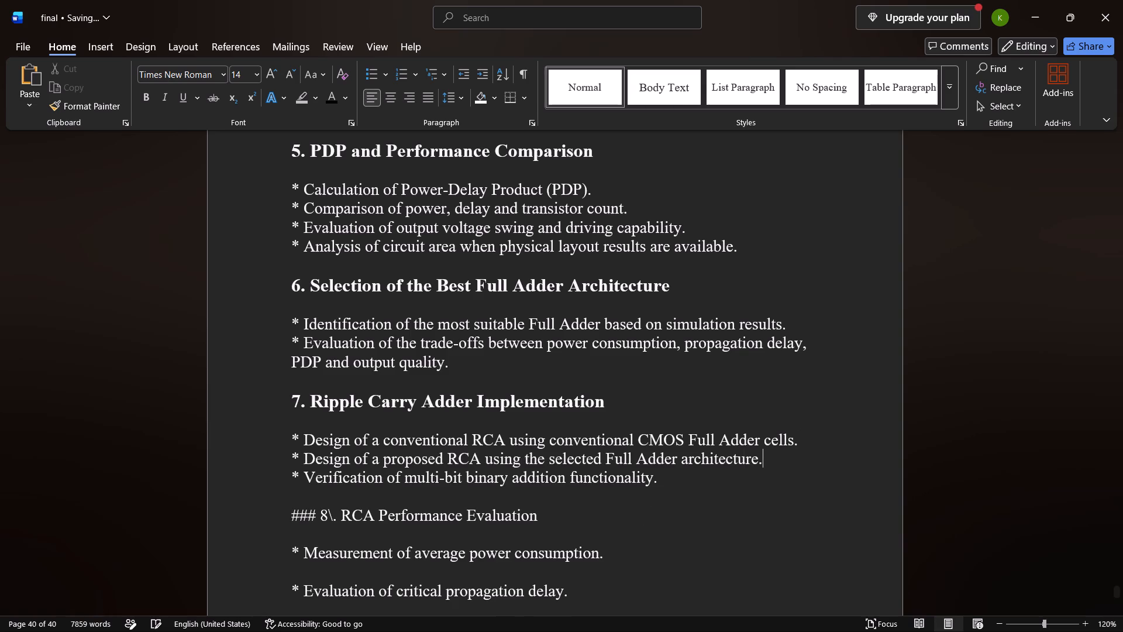
# Remove the leading "###" and the backslash so the eighth subheading reads "8. RCA Performance Evaluation".
pyautogui.click(322, 520)
pyautogui.press('BackSpace')
pyautogui.press('BackSpace')
pyautogui.press('BackSpace')
pyautogui.press('BackSpace')
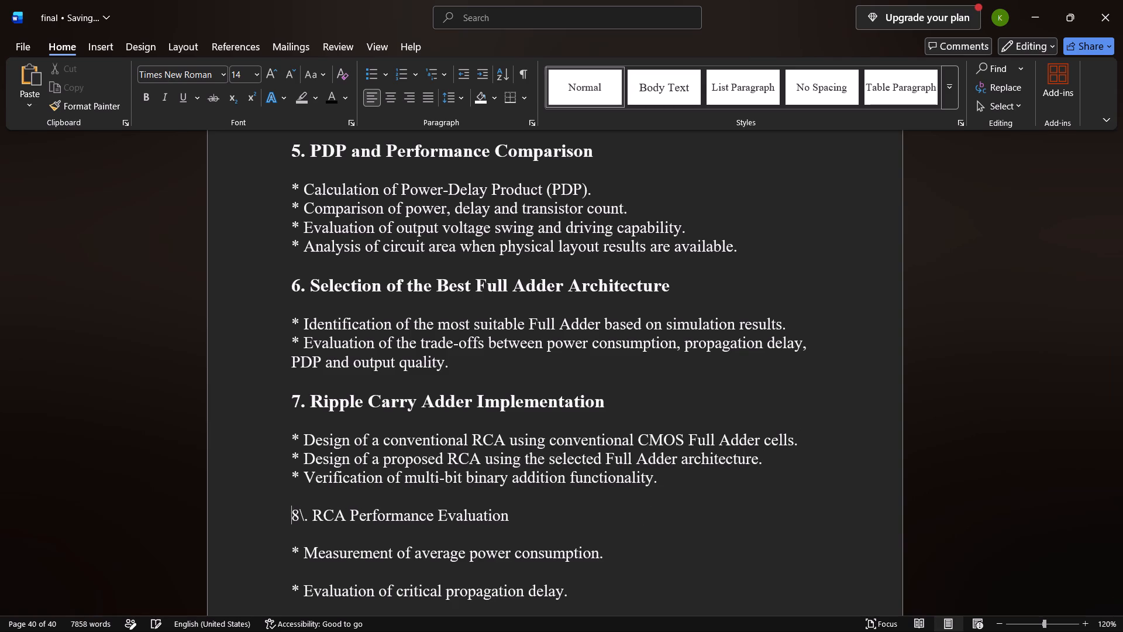
pyautogui.press('Right')
pyautogui.press('Right')
pyautogui.press('BackSpace')
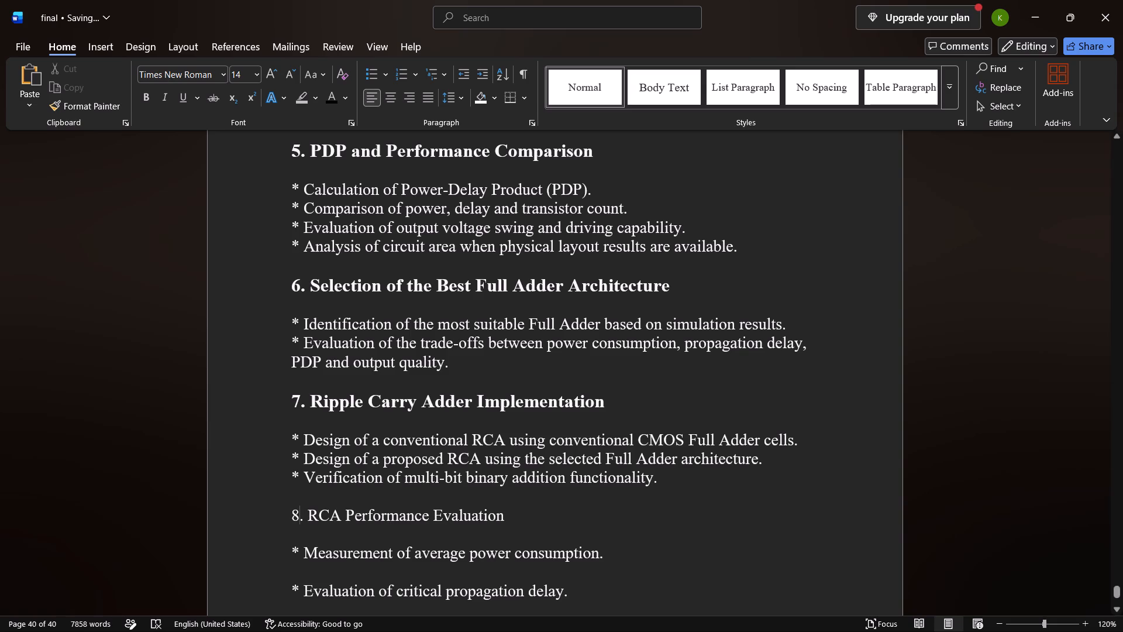
# Format the subheading "8. RCA Performance Evaluation" in bold at font size 16.
pyautogui.moveTo(509, 518); pyautogui.dragTo(281, 522)
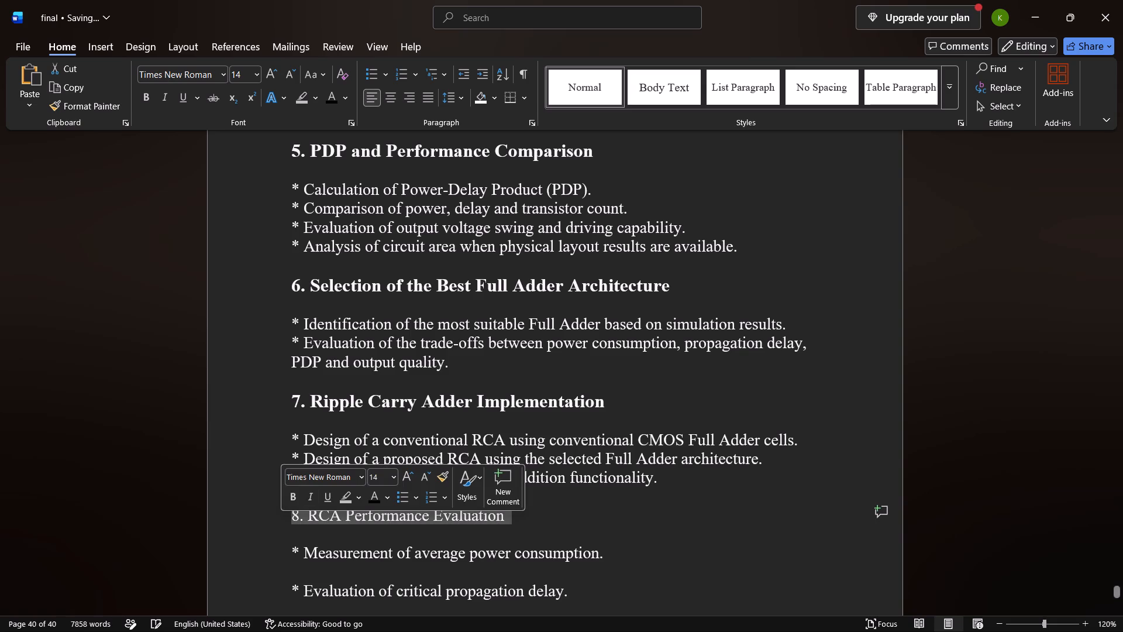
pyautogui.click(291, 500)
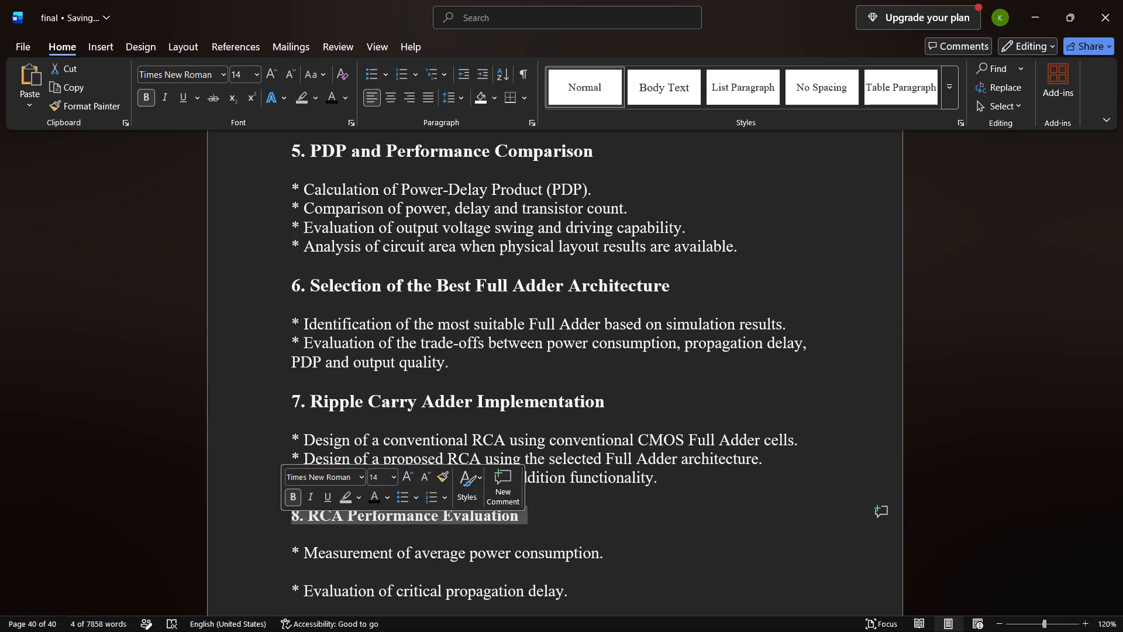
pyautogui.click(414, 476)
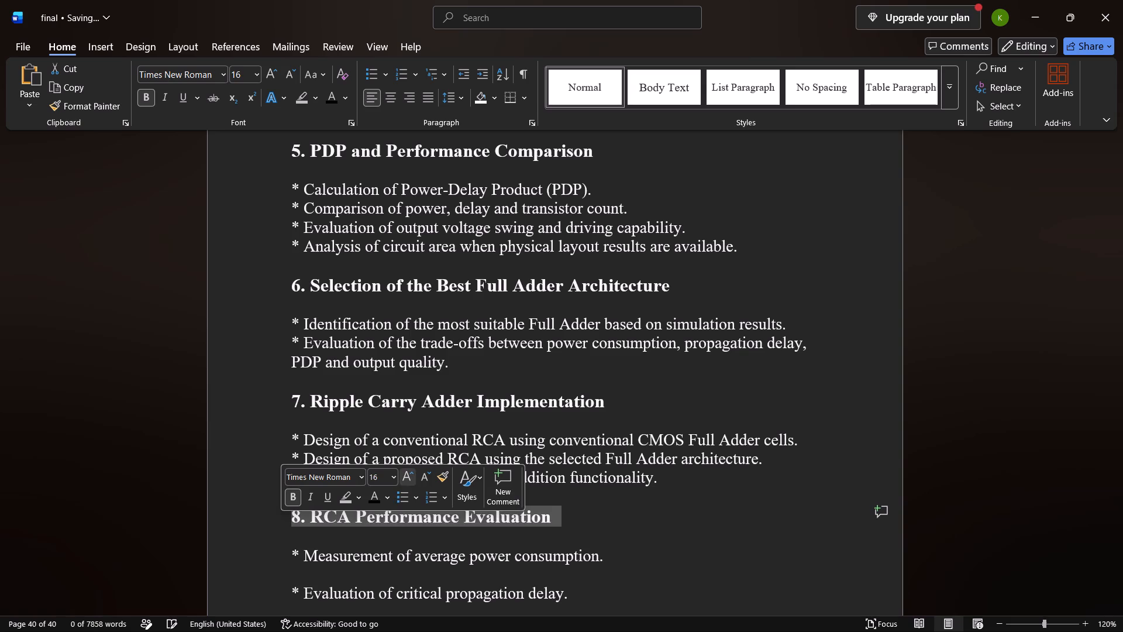
pyautogui.click(606, 529)
# Delete the blank lines between the four bullets under "8. RCA Performance Evaluation".
pyautogui.scroll(-1, 606, 529)
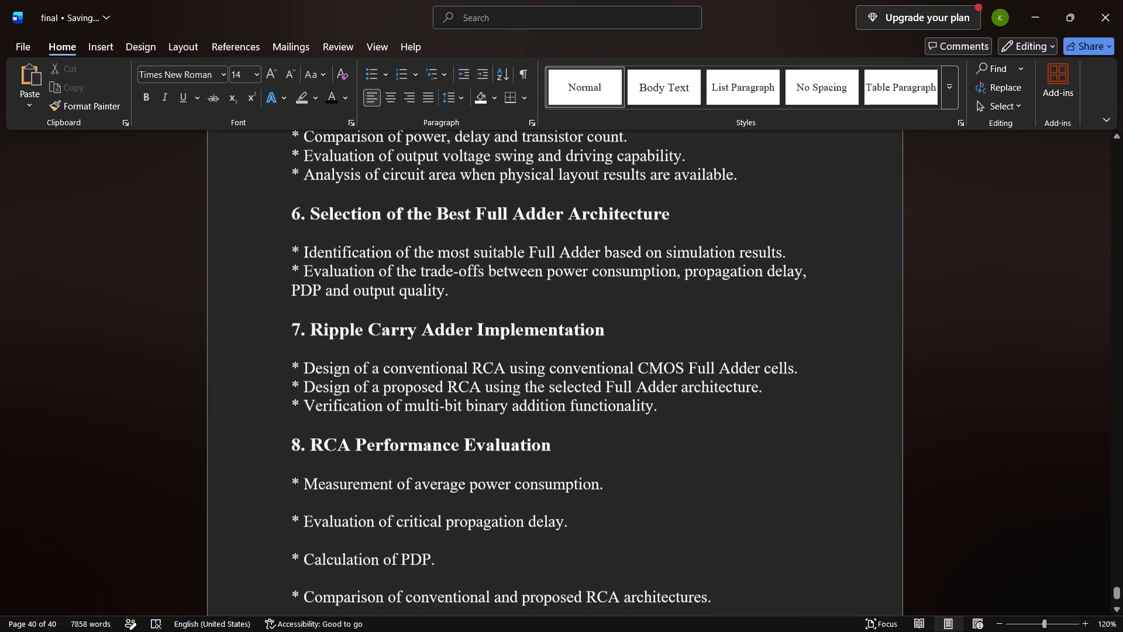
pyautogui.scroll(-1, 606, 529)
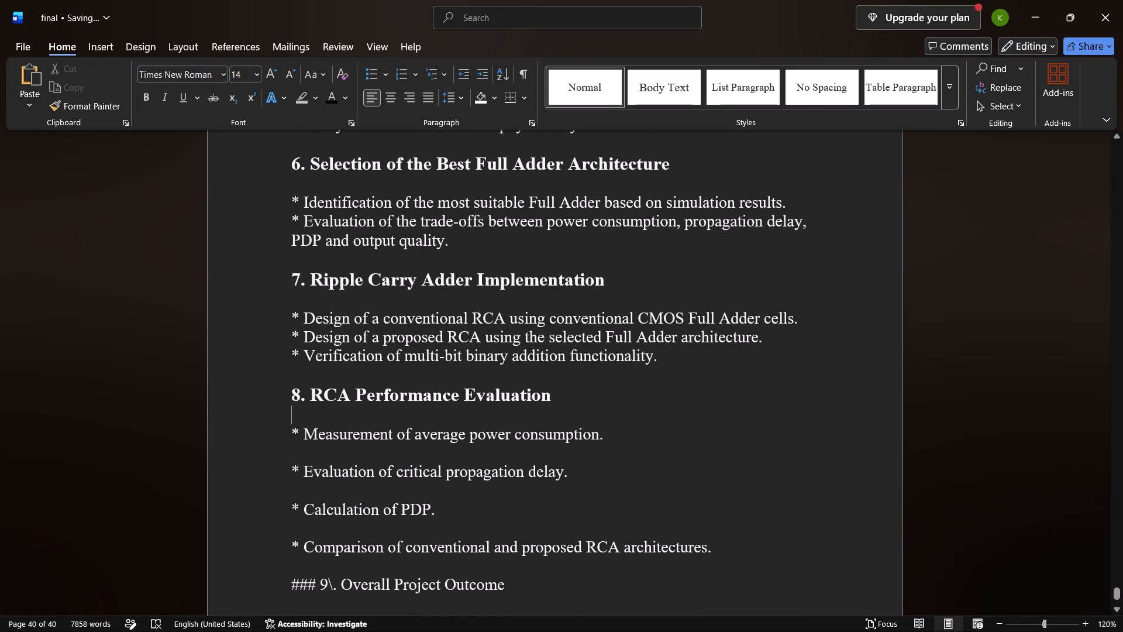
pyautogui.click(323, 456)
pyautogui.press('BackSpace')
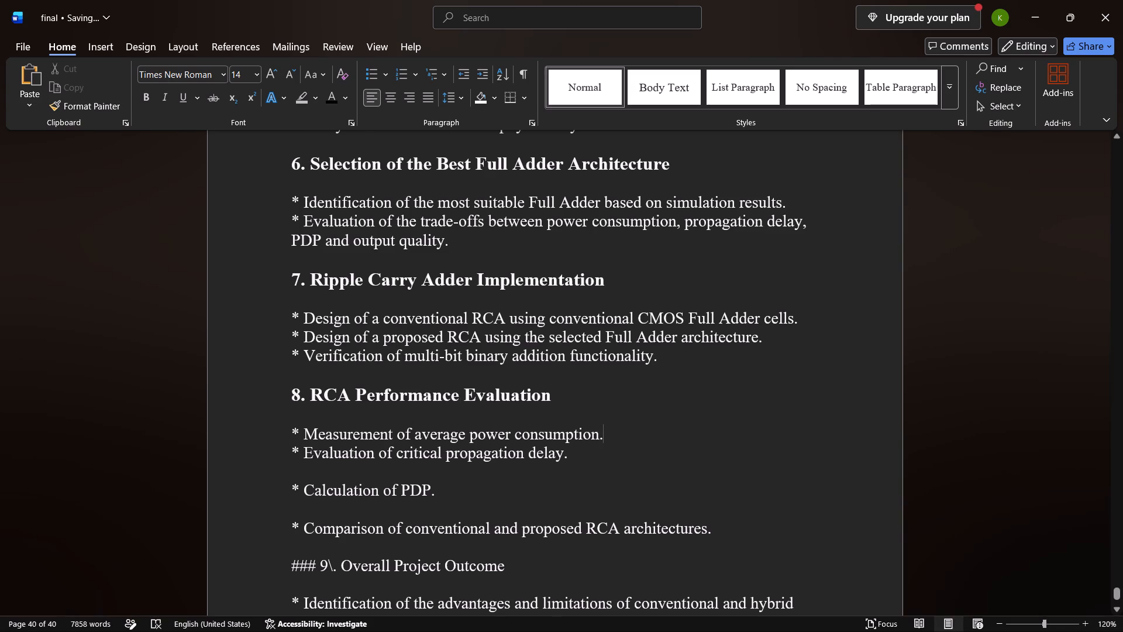
pyautogui.click(304, 475)
pyautogui.press('BackSpace')
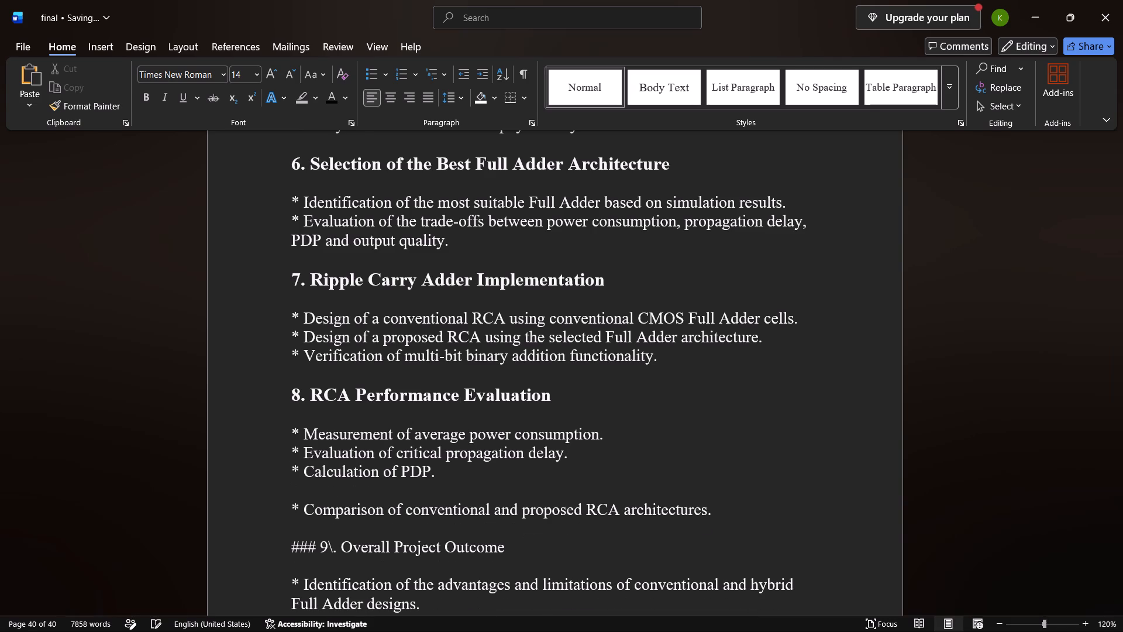
pyautogui.click(299, 489)
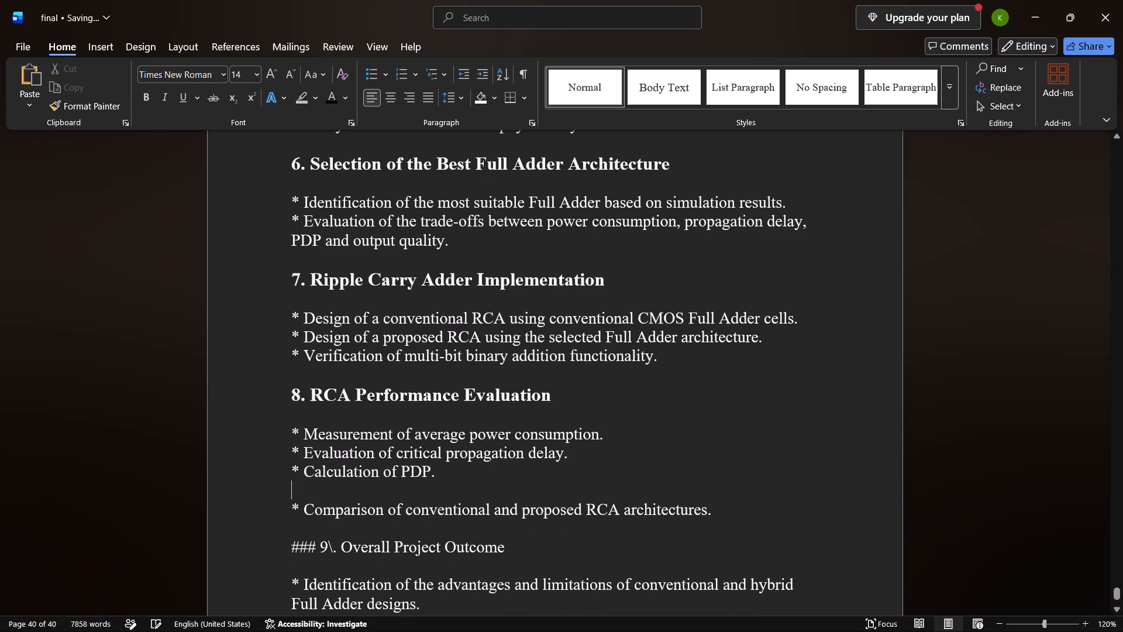
pyautogui.press('BackSpace')
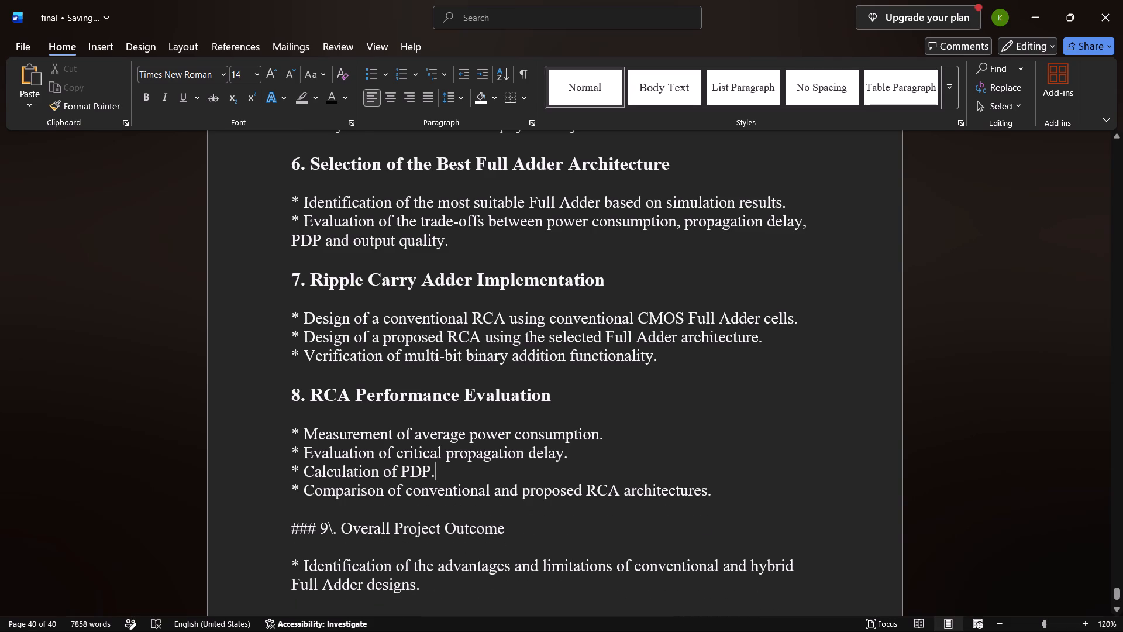
# Remove the leading "###" and the backslash so the ninth subheading reads "9. Overall Project Outcome".
pyautogui.click(321, 531)
pyautogui.press('BackSpace')
pyautogui.press('BackSpace')
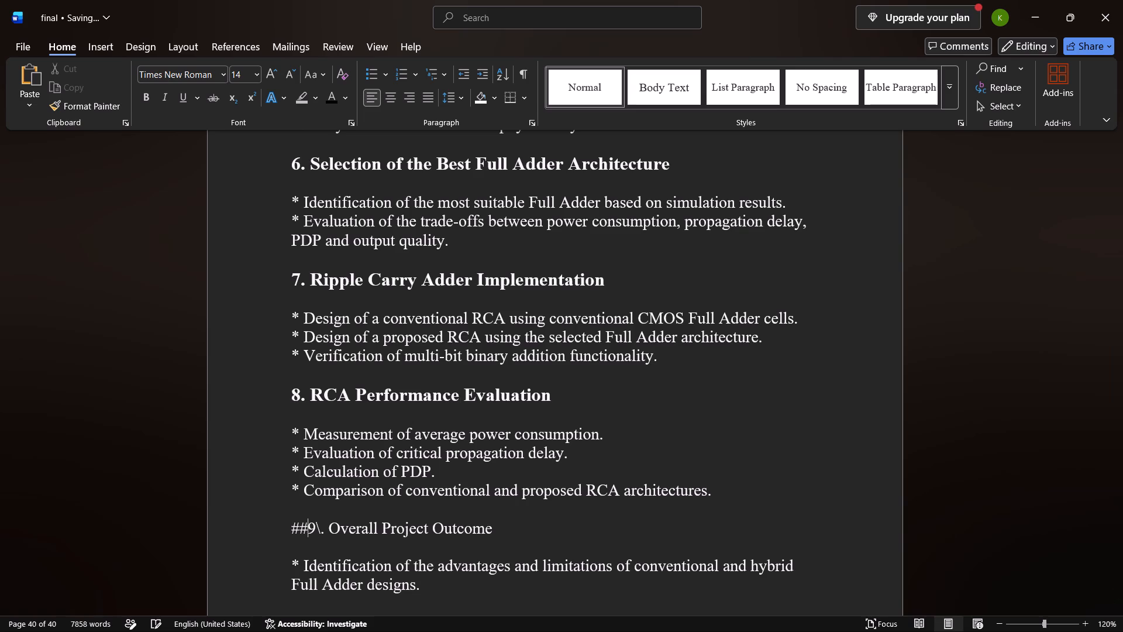
pyautogui.press('BackSpace')
pyautogui.press('BackSpace')
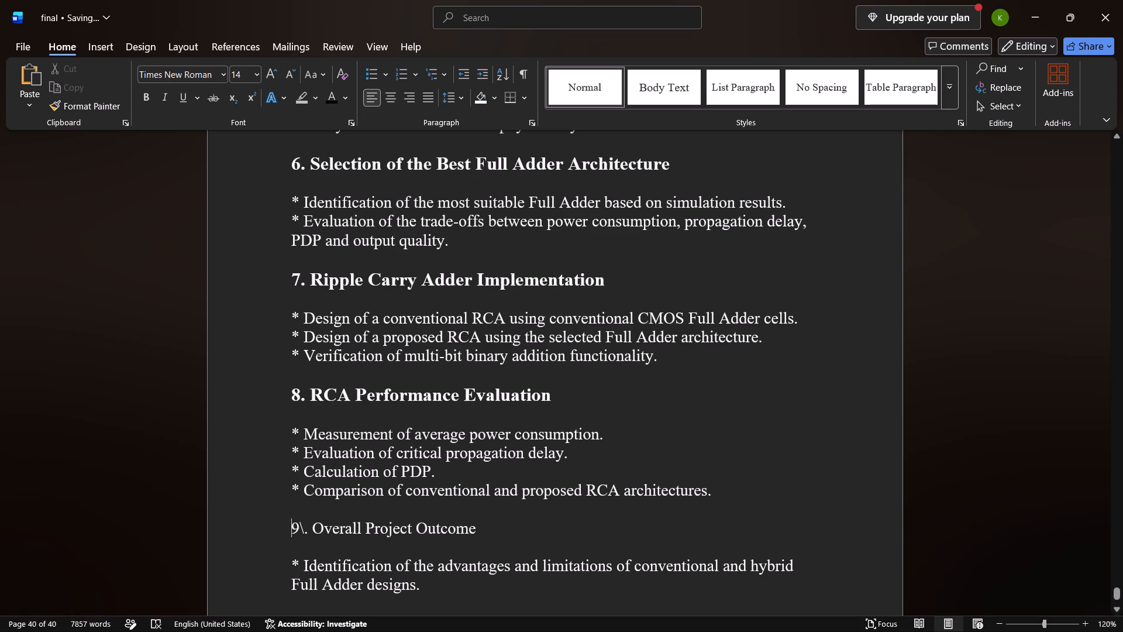
pyautogui.click(307, 531)
pyautogui.press('Left')
pyautogui.press('BackSpace')
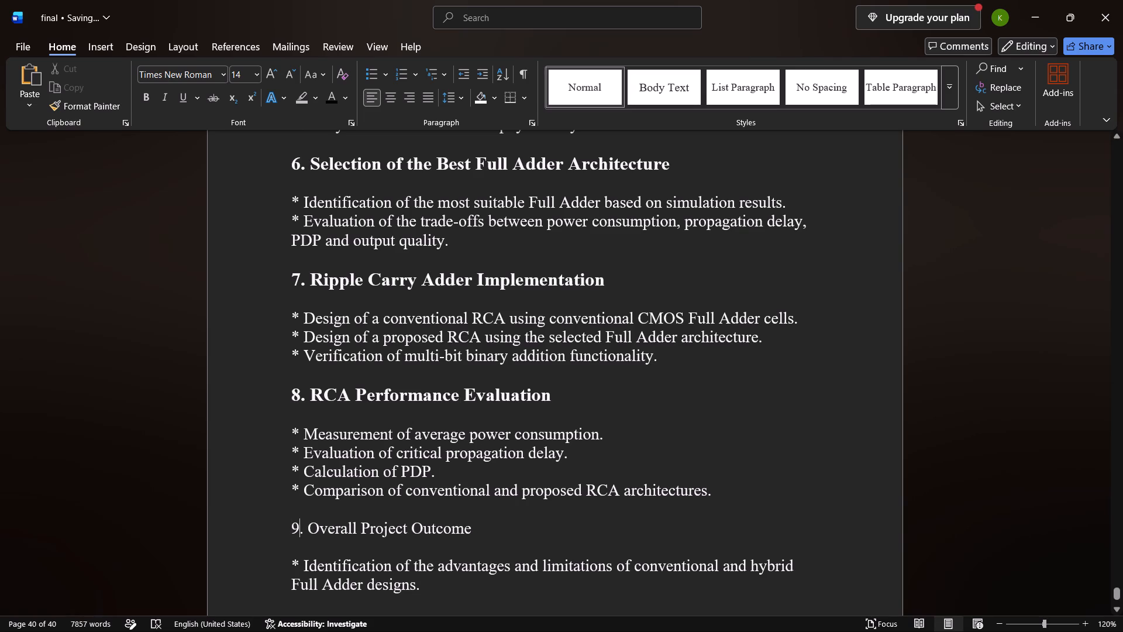
# Format the subheading "9. Overall Project Outcome" in bold at font size 16.
pyautogui.moveTo(477, 531); pyautogui.dragTo(289, 530)
pyautogui.click(302, 506)
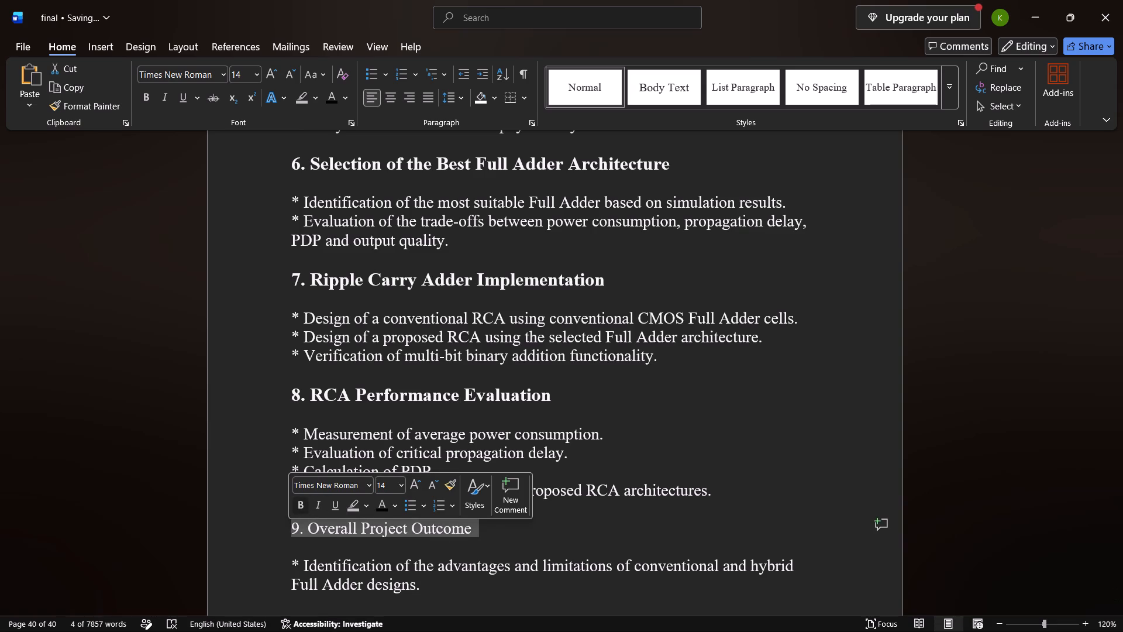
pyautogui.click(409, 482)
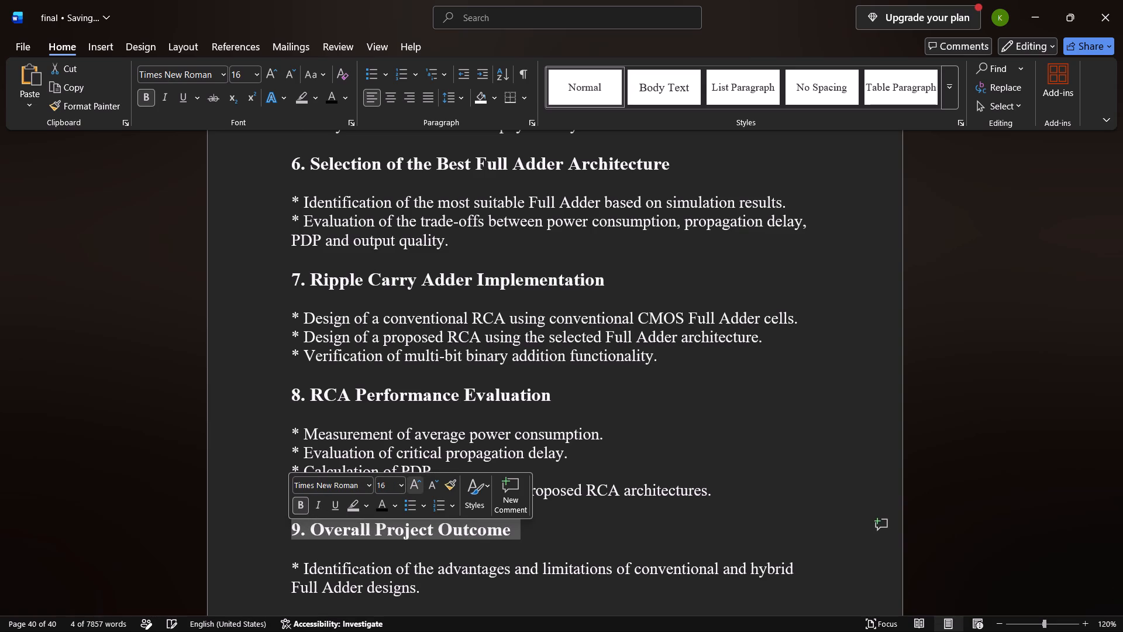
pyautogui.click(527, 535)
# Delete the blank lines between the three bullets under "9. Overall Project Outcome".
pyautogui.scroll(-1, 527, 535)
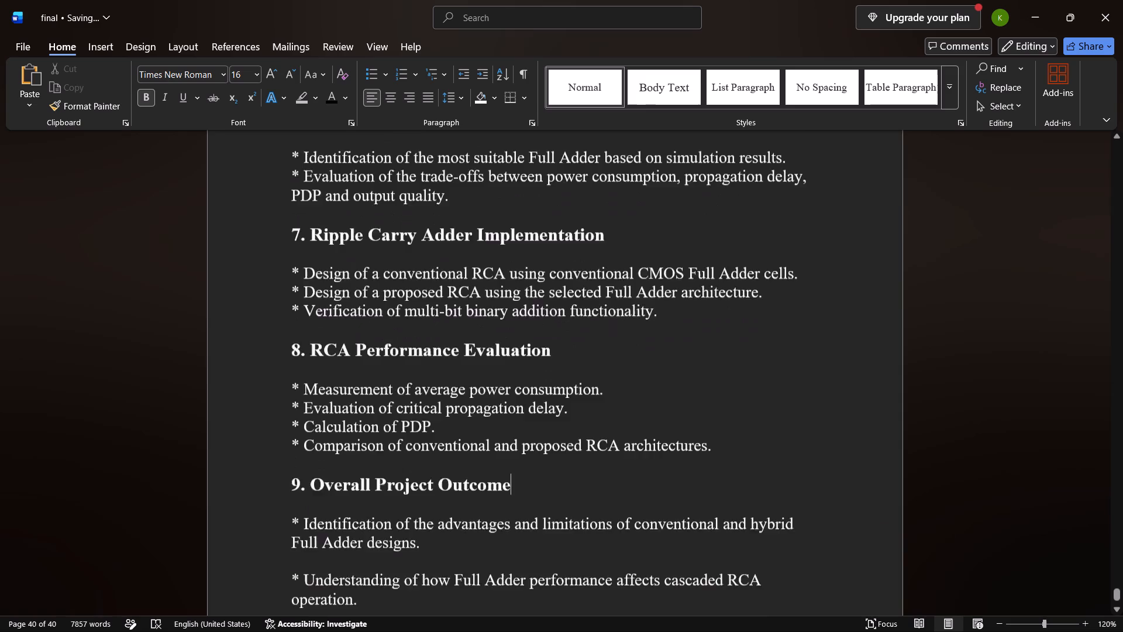
pyautogui.scroll(-1, 527, 535)
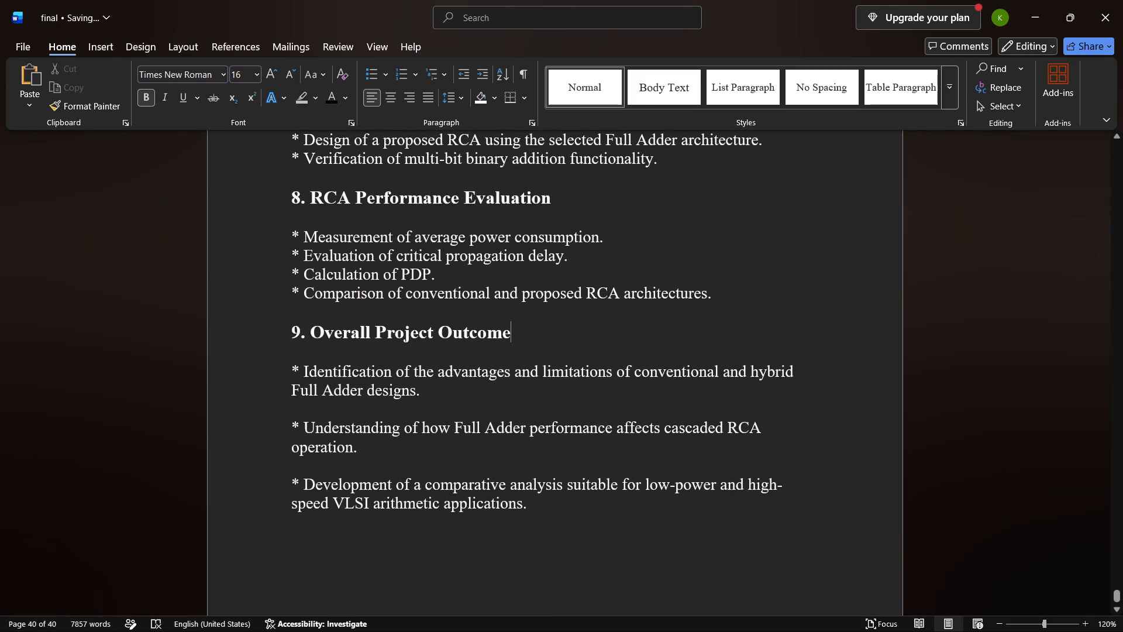
pyautogui.click(329, 416)
pyautogui.press('BackSpace')
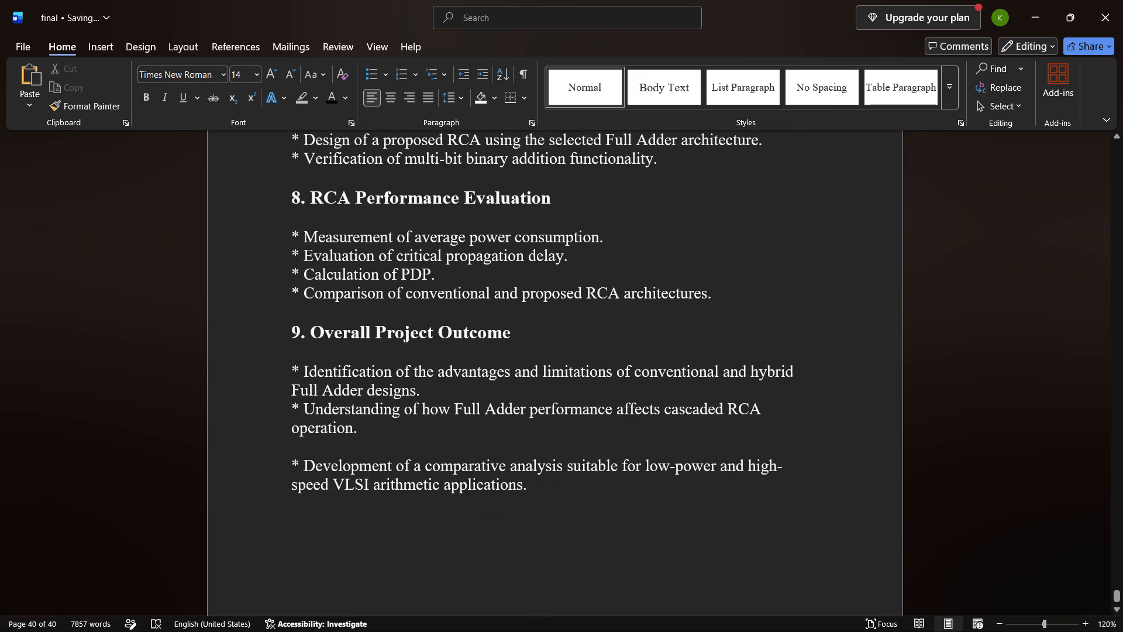
pyautogui.click(299, 441)
pyautogui.press('BackSpace')
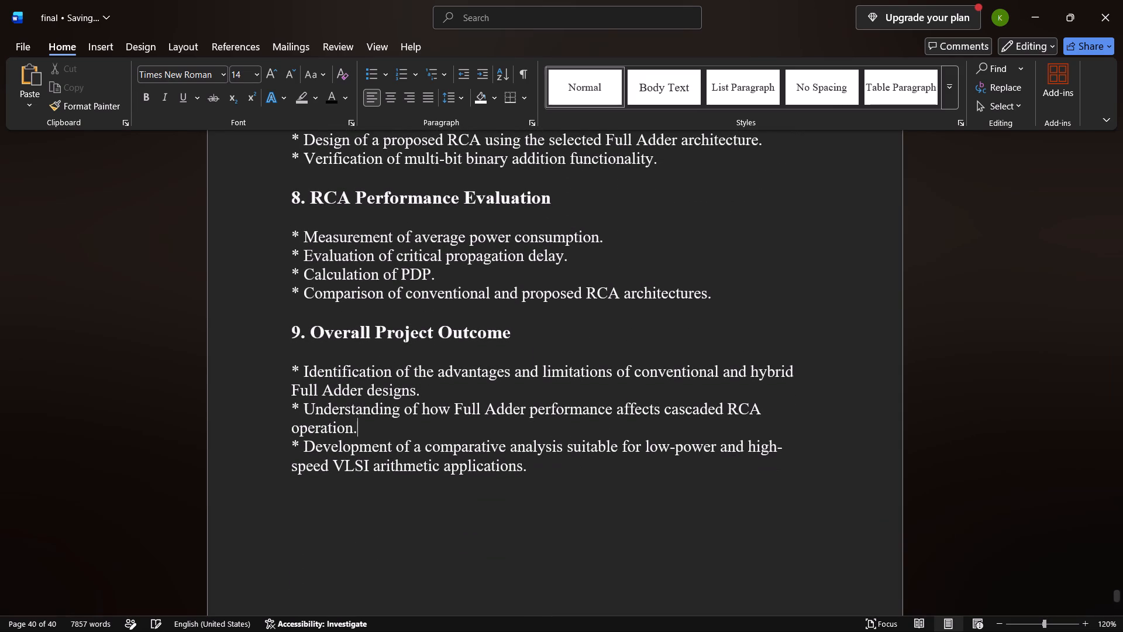
# Save the report "final" and check its file name and storage location.
pyautogui.scroll(-2, 299, 441)
pyautogui.scroll(2, 299, 441)
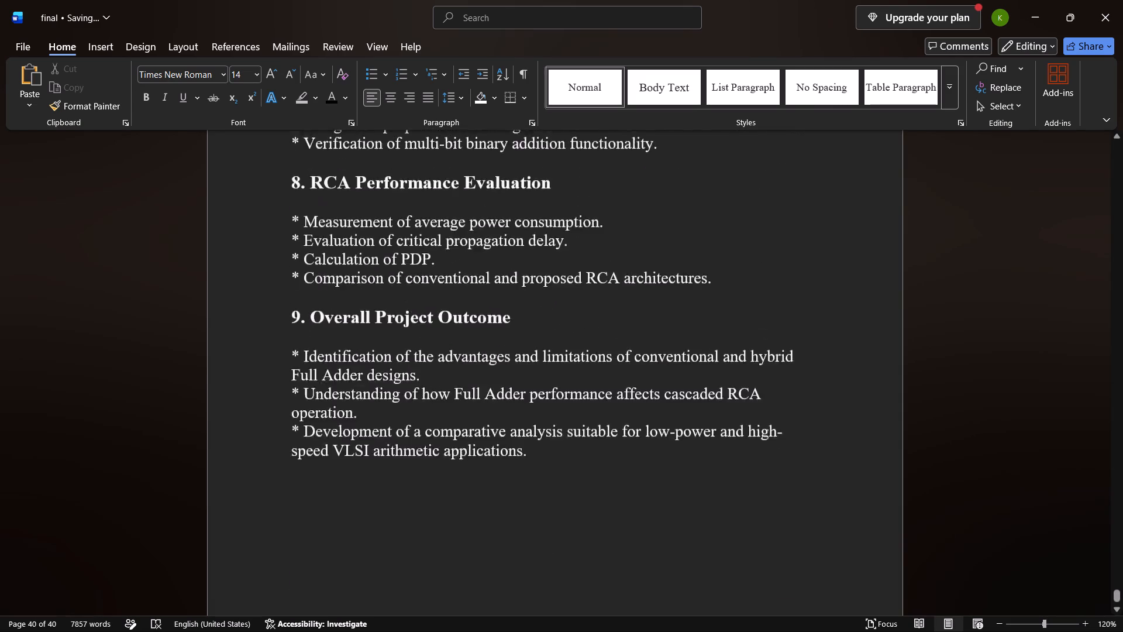
pyautogui.scroll(4, 299, 441)
pyautogui.scroll(-1, 299, 441)
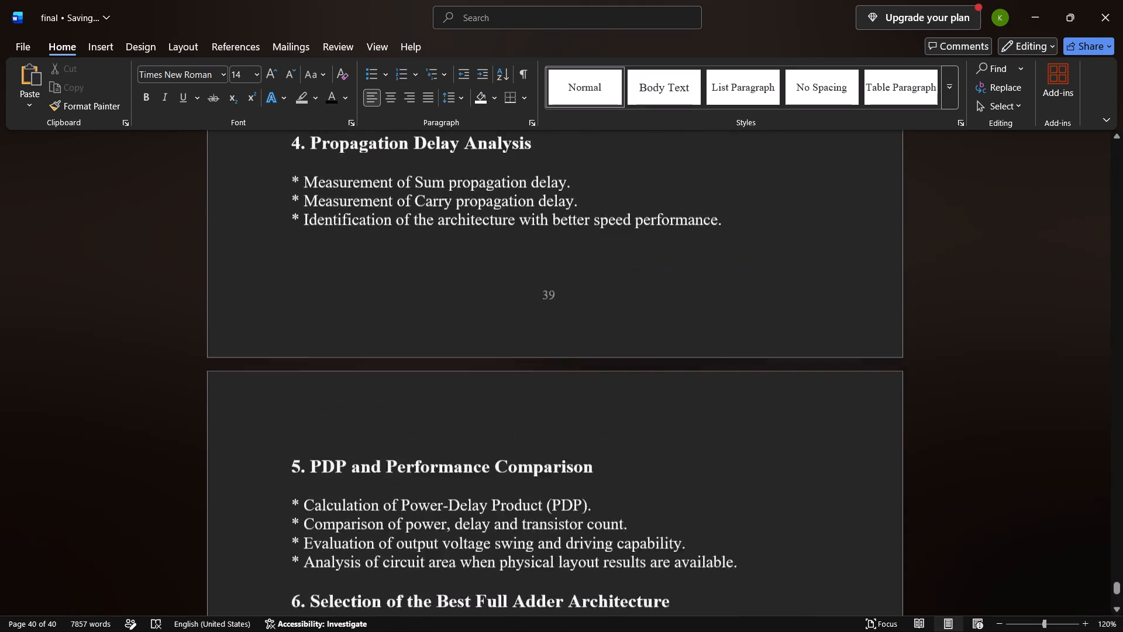
pyautogui.scroll(-2, 299, 441)
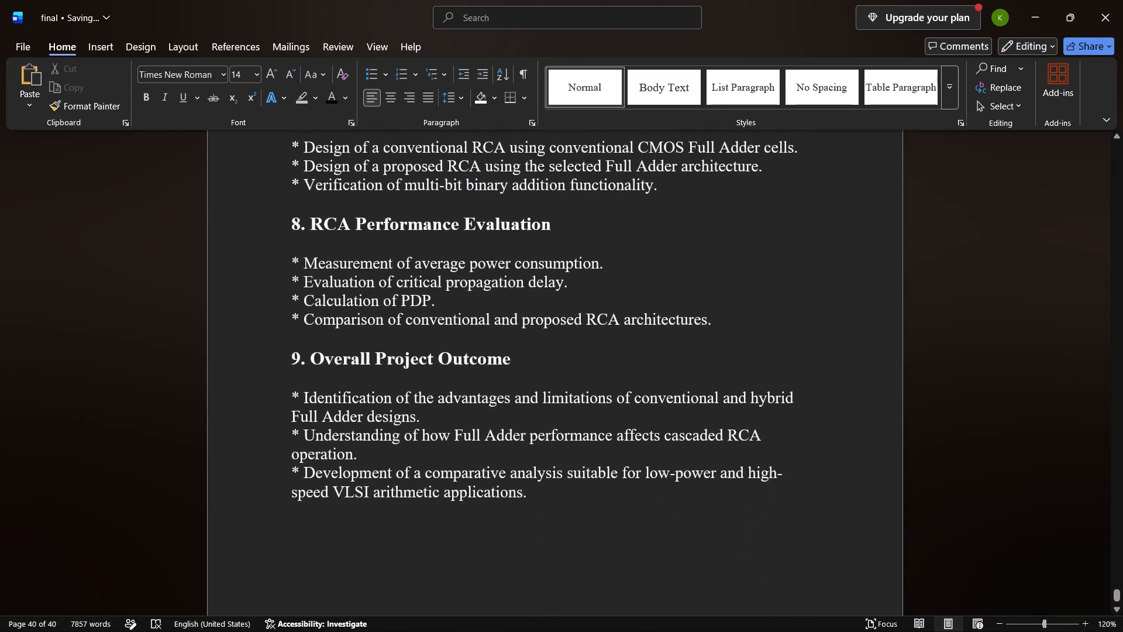
pyautogui.scroll(-1, 299, 441)
pyautogui.hotkey('ctrl', 's')
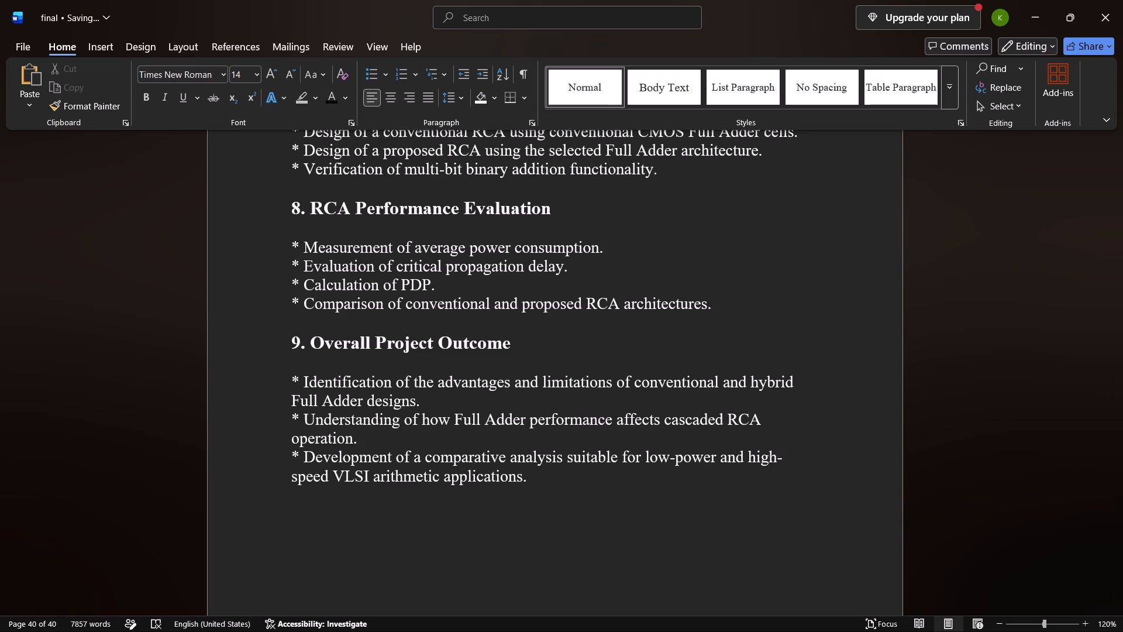
pyautogui.click(109, 25)
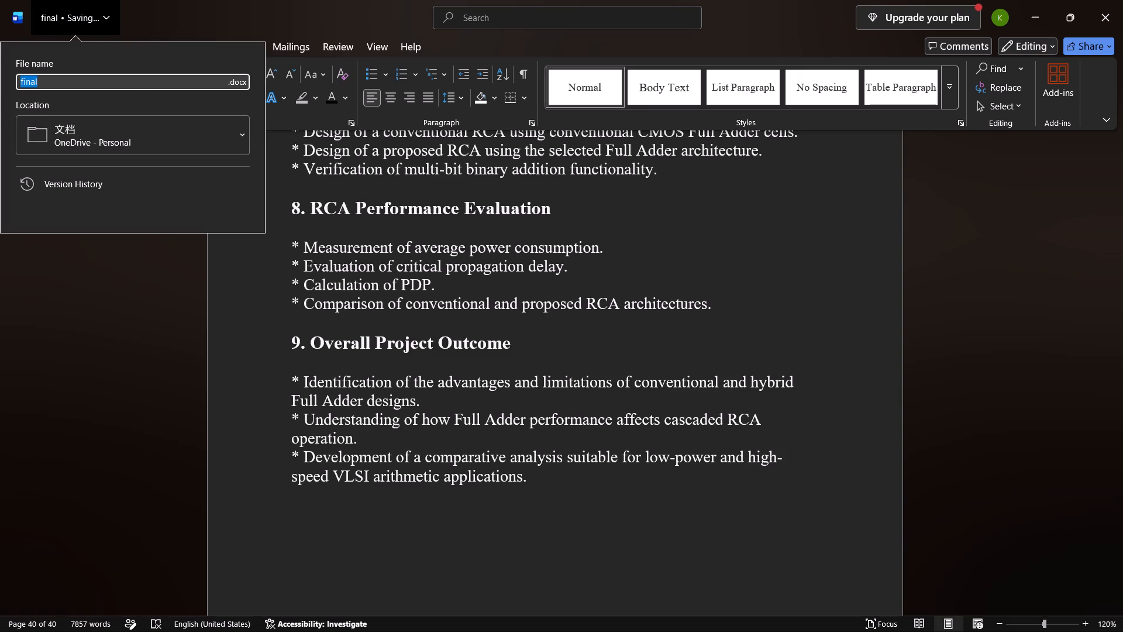
pyautogui.click(131, 280)
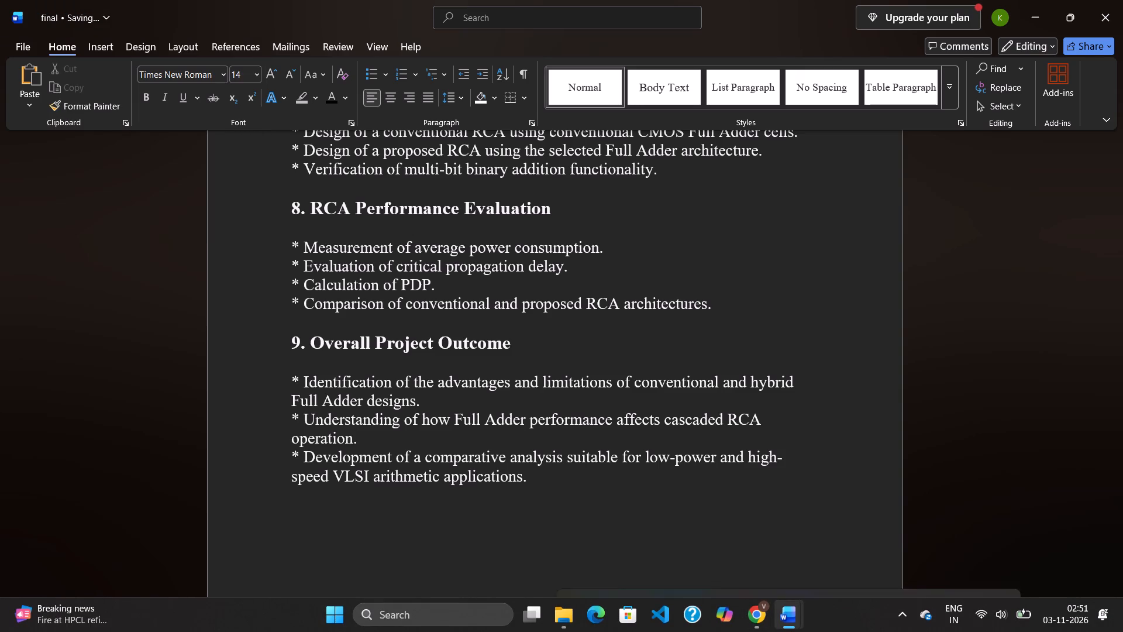
# Switch to the SRAM report "main" and examine its Chapter 4 schematics, transient analysis and delay figures through to the REFERENCES section.
pyautogui.click(783, 608)
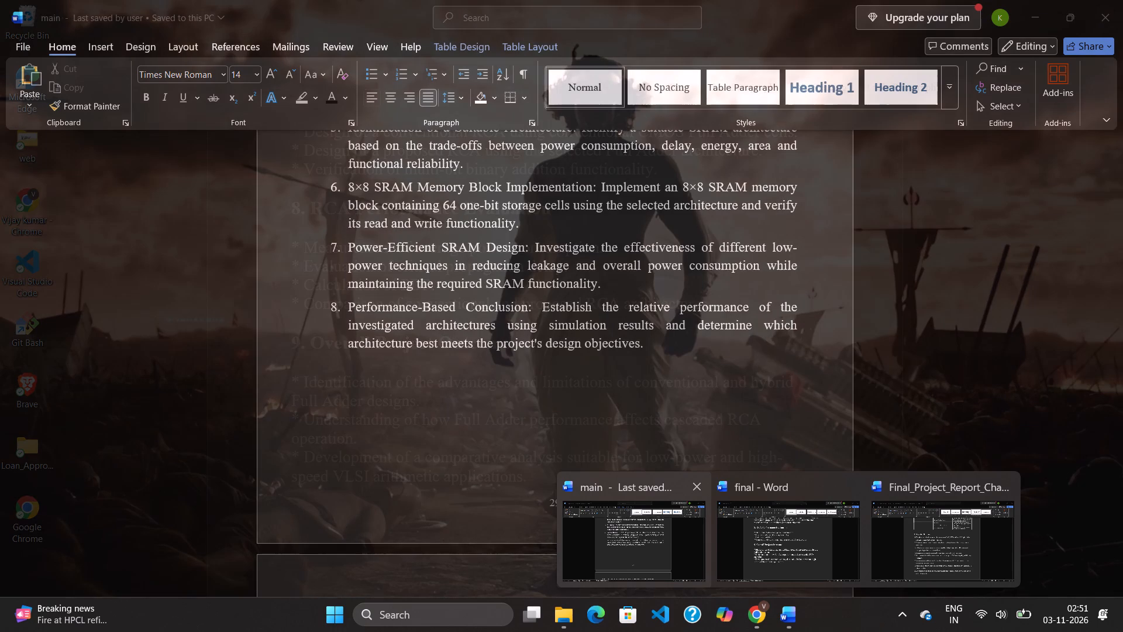
pyautogui.click(645, 554)
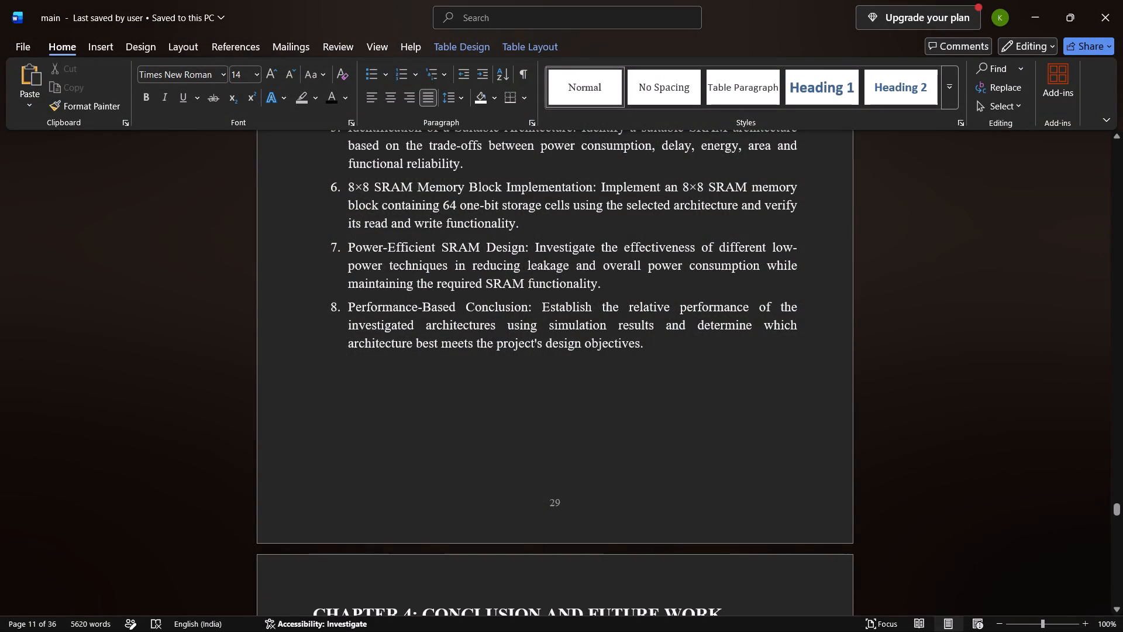
pyautogui.scroll(-4, 608, 486)
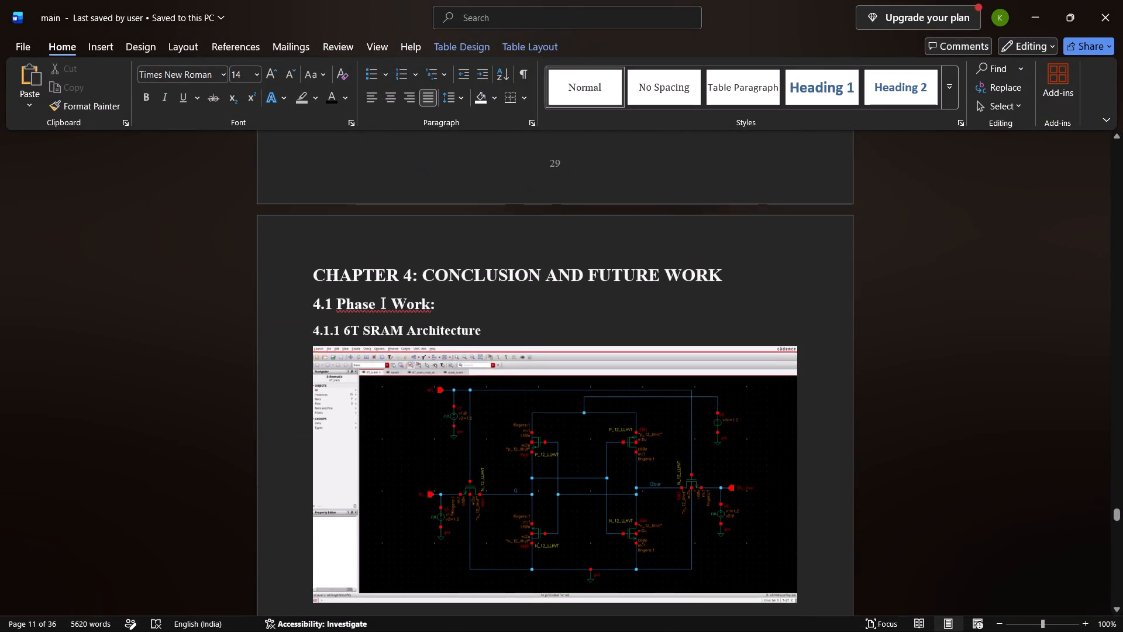
pyautogui.scroll(-1, 616, 463)
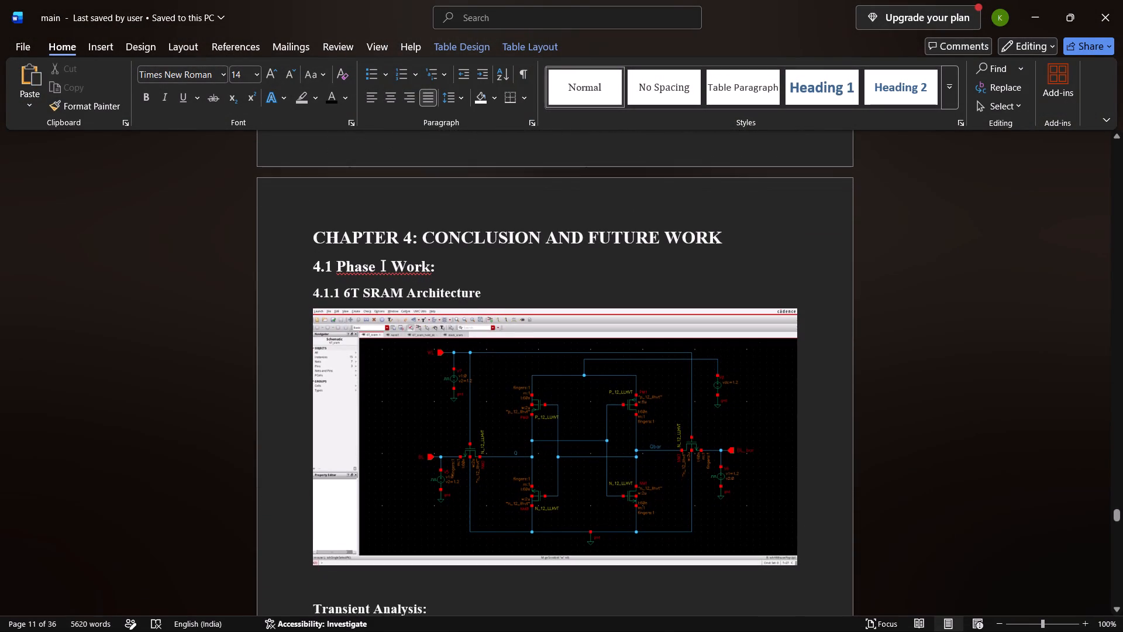
pyautogui.scroll(-1, 616, 463)
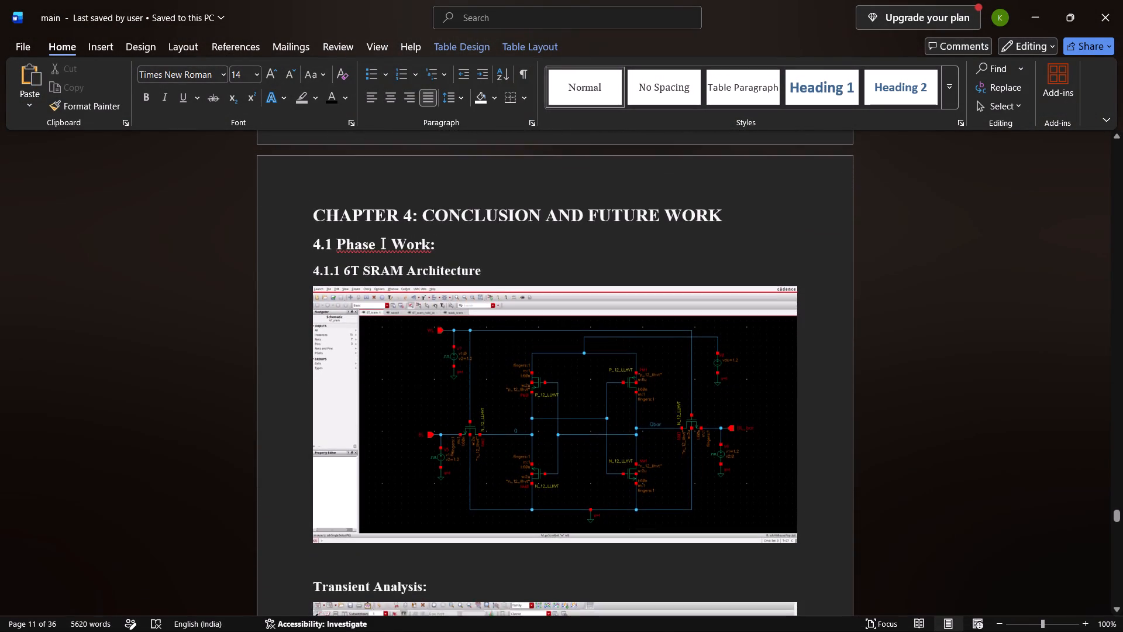
pyautogui.scroll(-2, 616, 463)
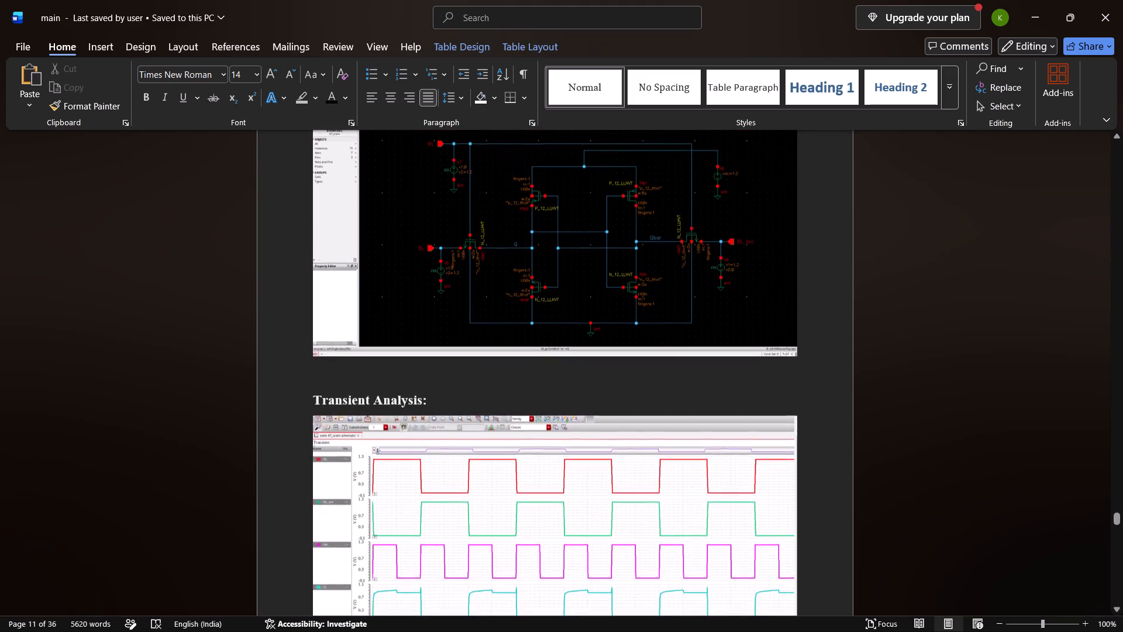
pyautogui.scroll(-2, 616, 463)
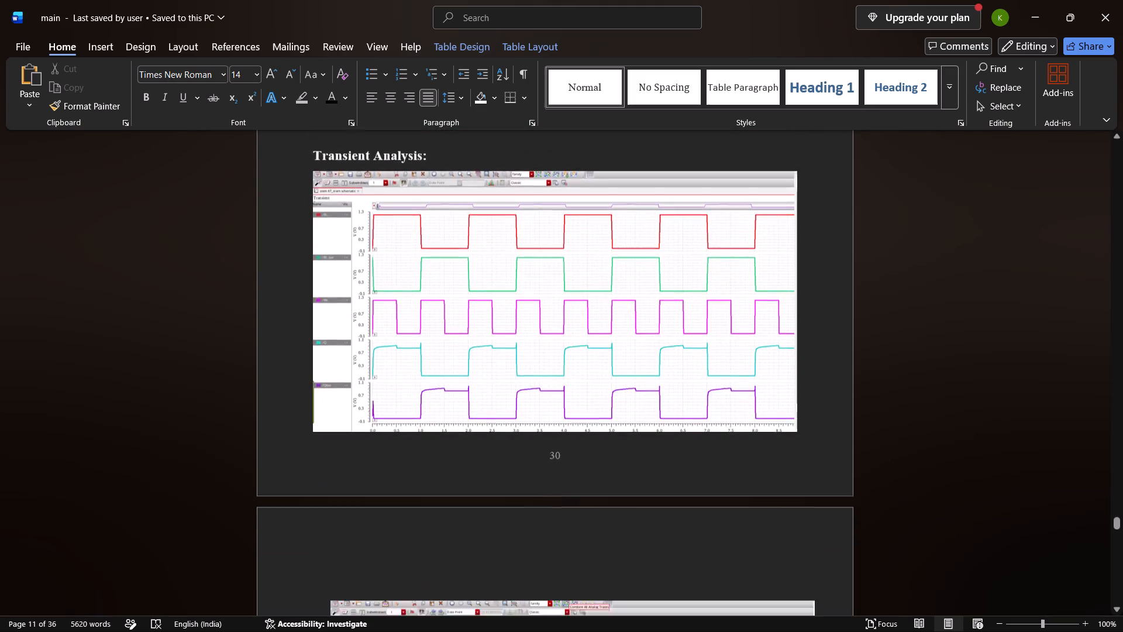
pyautogui.scroll(-2, 616, 463)
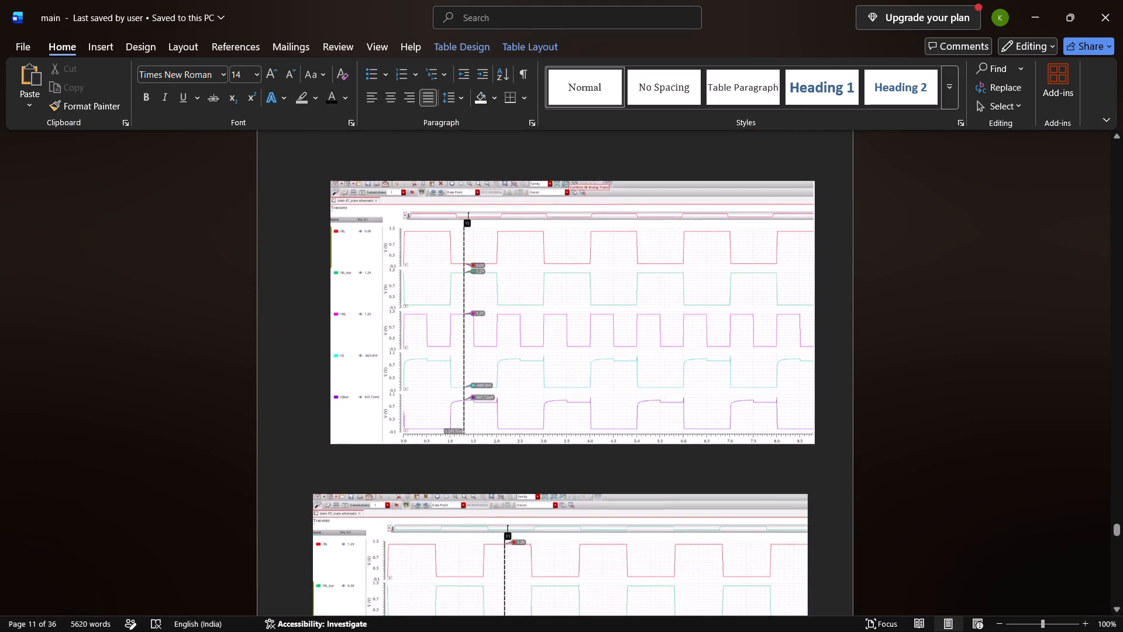
pyautogui.scroll(-1, 616, 463)
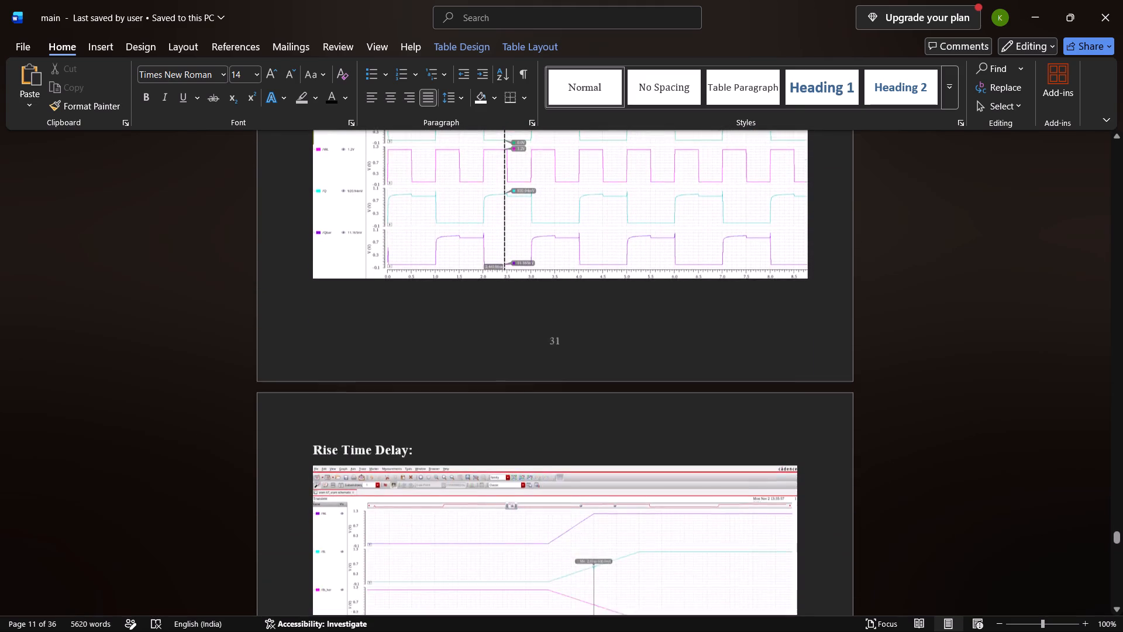
pyautogui.scroll(-2, 616, 463)
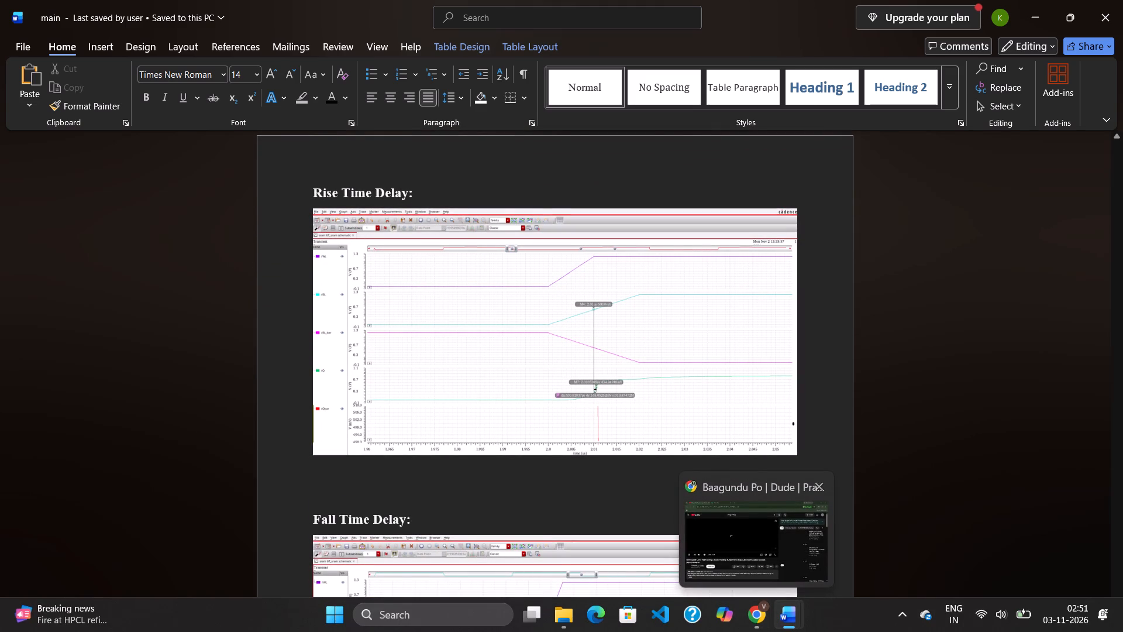
pyautogui.scroll(-4, 602, 418)
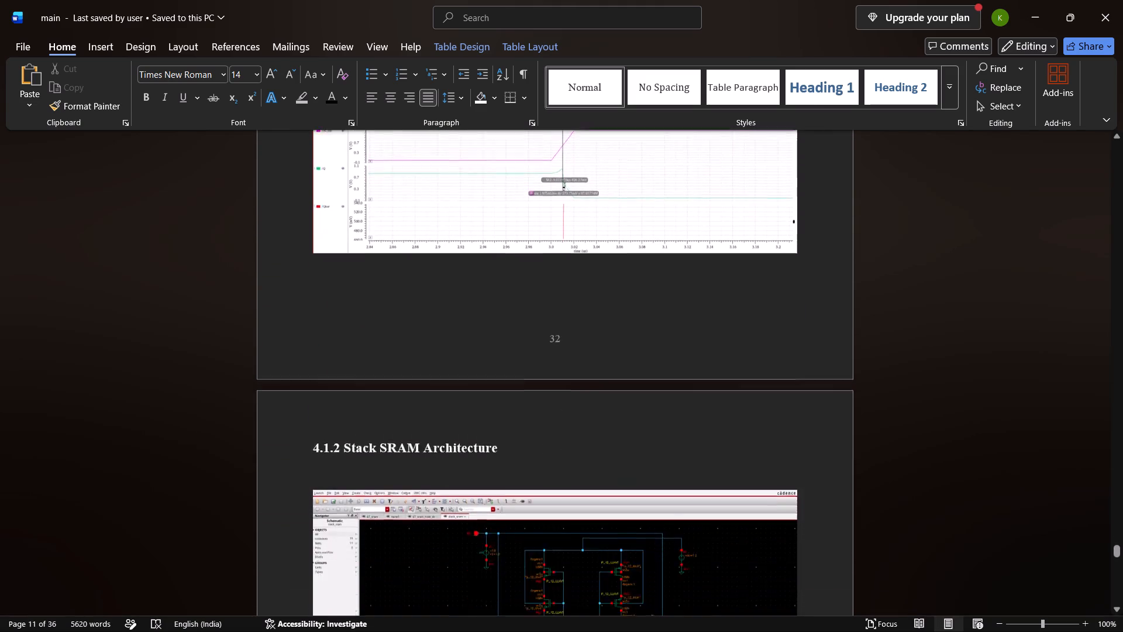
pyautogui.scroll(-1, 602, 418)
pyautogui.scroll(-2, 696, 615)
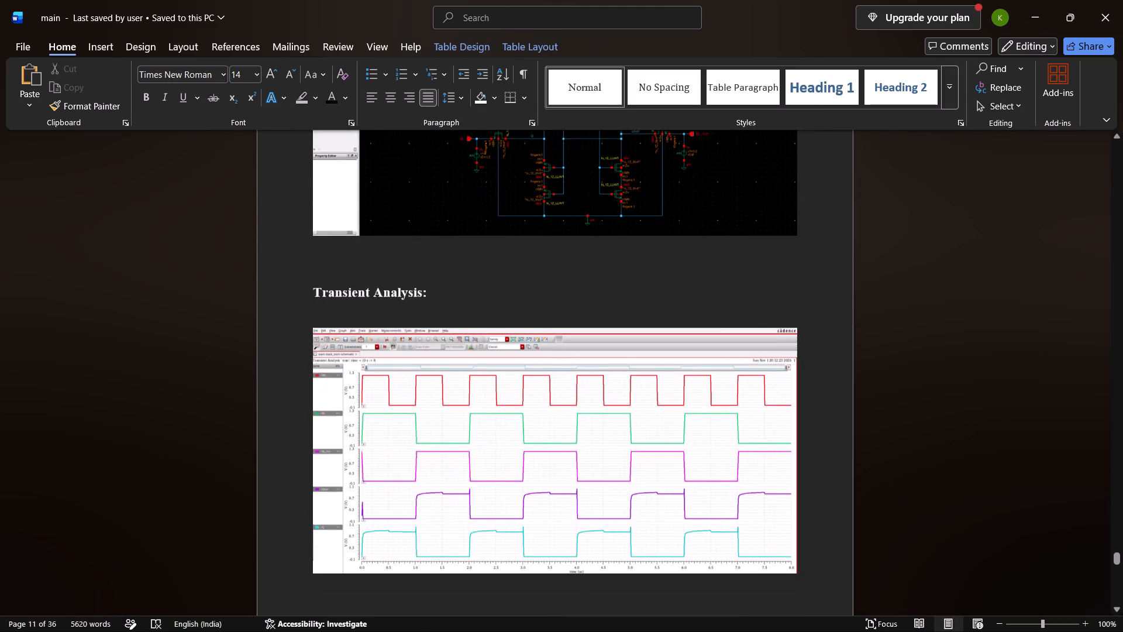
pyautogui.scroll(-4, 696, 615)
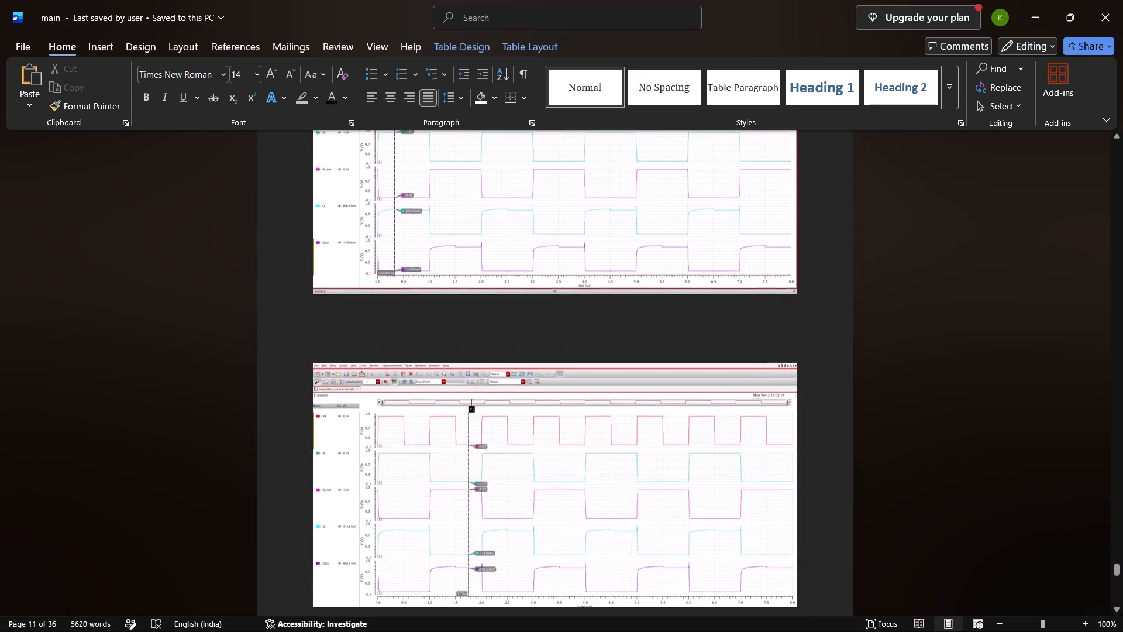
pyautogui.scroll(-4, 696, 615)
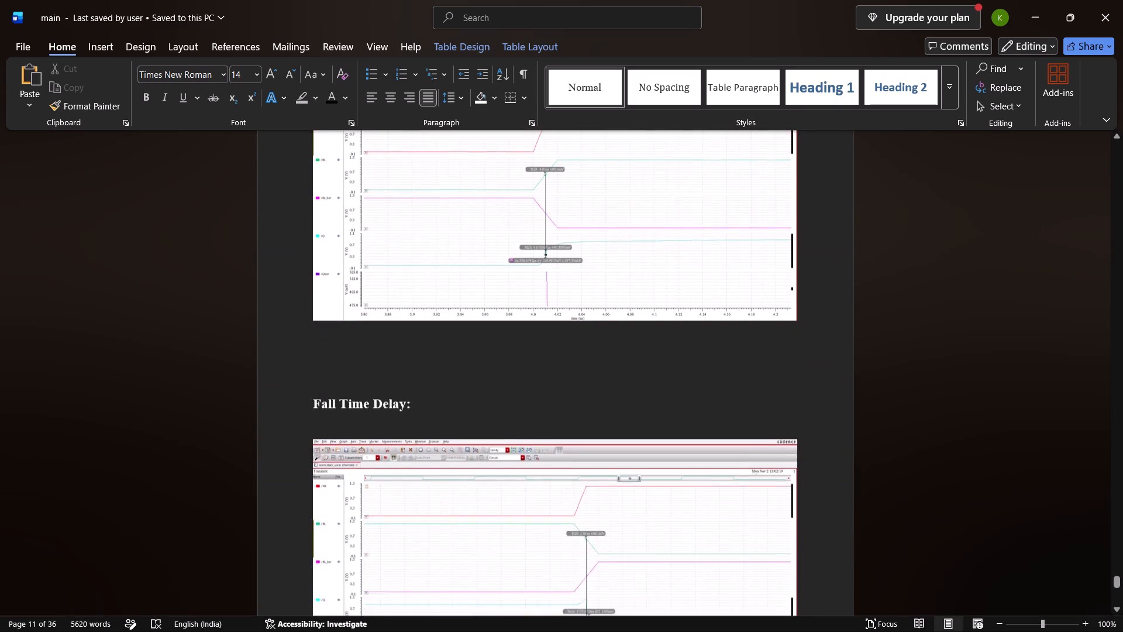
pyautogui.scroll(-2, 696, 615)
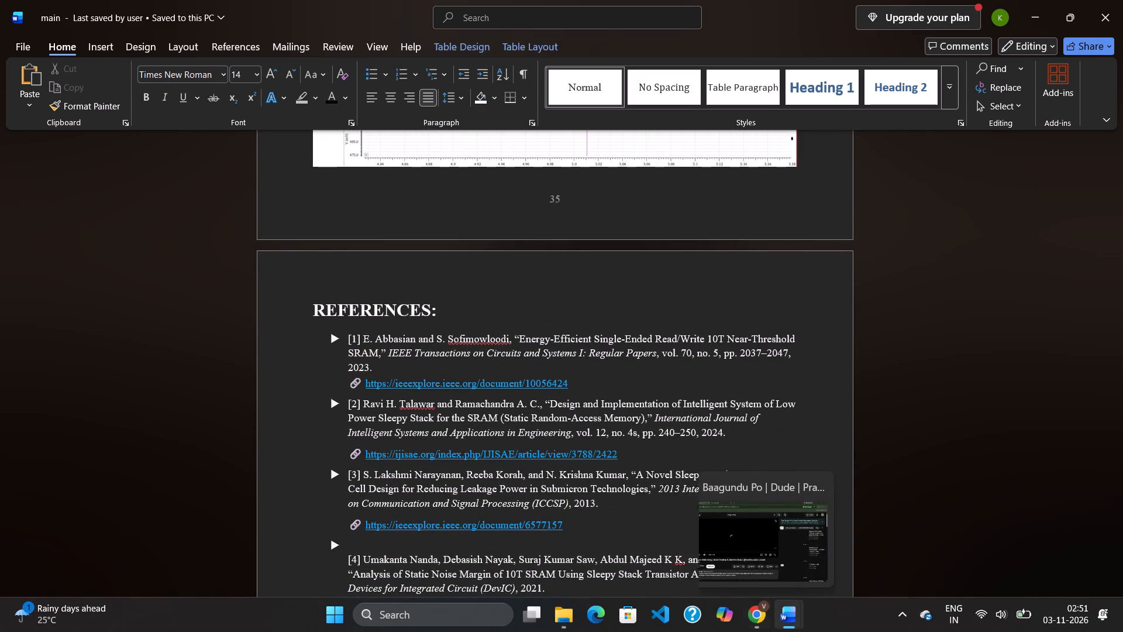
# In the report "final", add seven blank lines after the last bullet under "9. Overall Project Outcome" to start a new page.
pyautogui.click(777, 623)
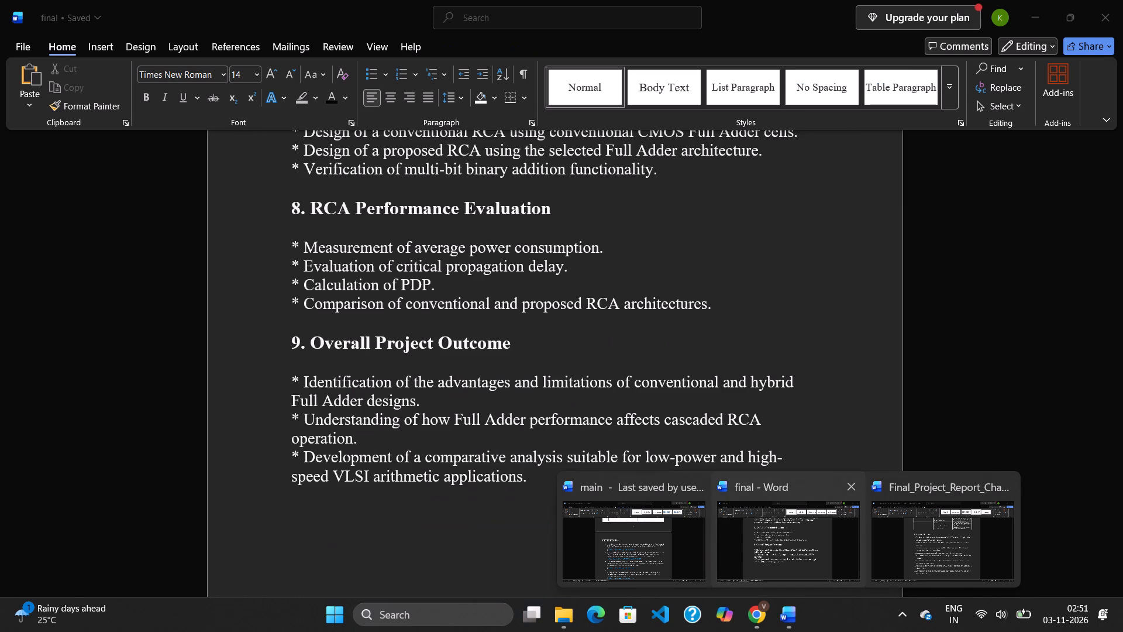
pyautogui.click(784, 558)
pyautogui.scroll(-3, 535, 411)
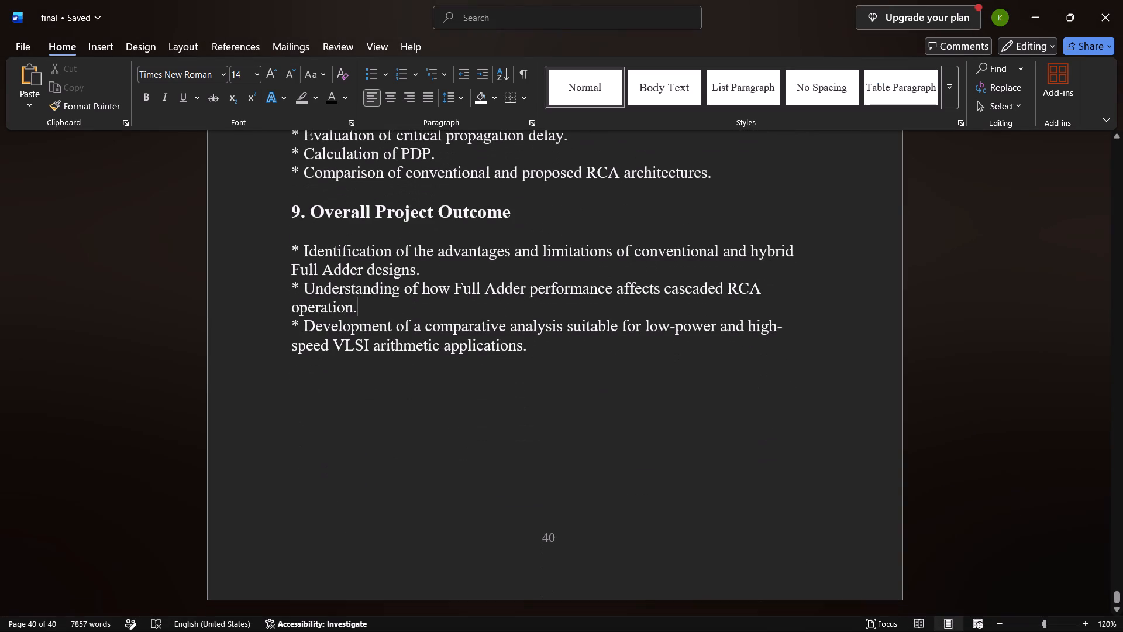
pyautogui.scroll(-1, 535, 411)
pyautogui.click(462, 430)
pyautogui.press('Return')
pyautogui.press('Return')
pyautogui.press('Return')
pyautogui.press('Return')
pyautogui.press('Return')
pyautogui.press('Return')
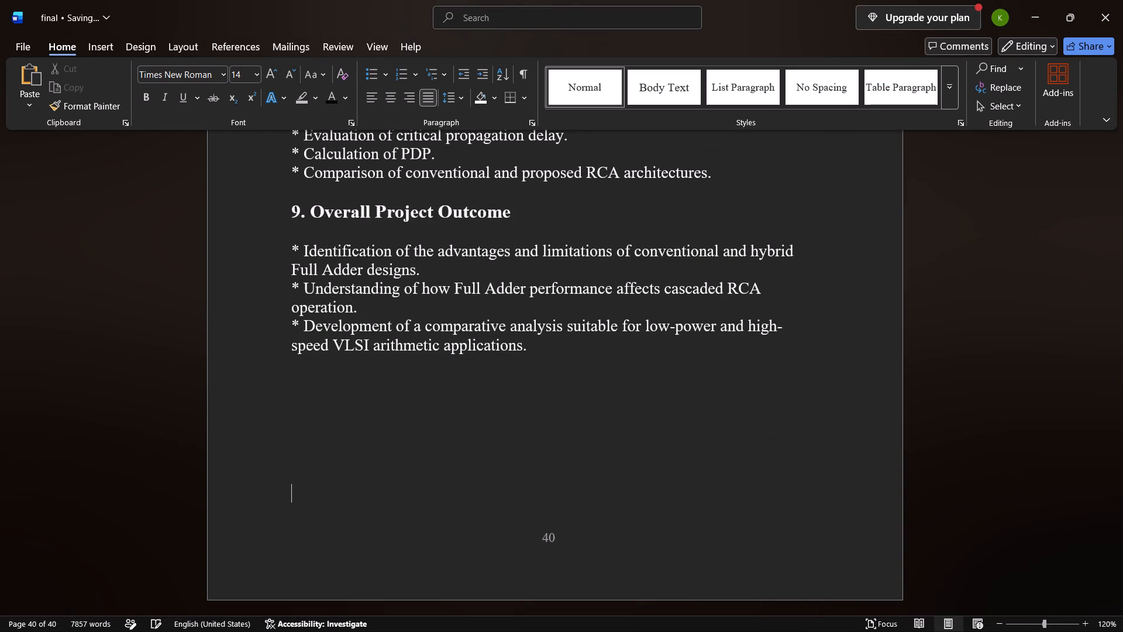
pyautogui.press('Return')
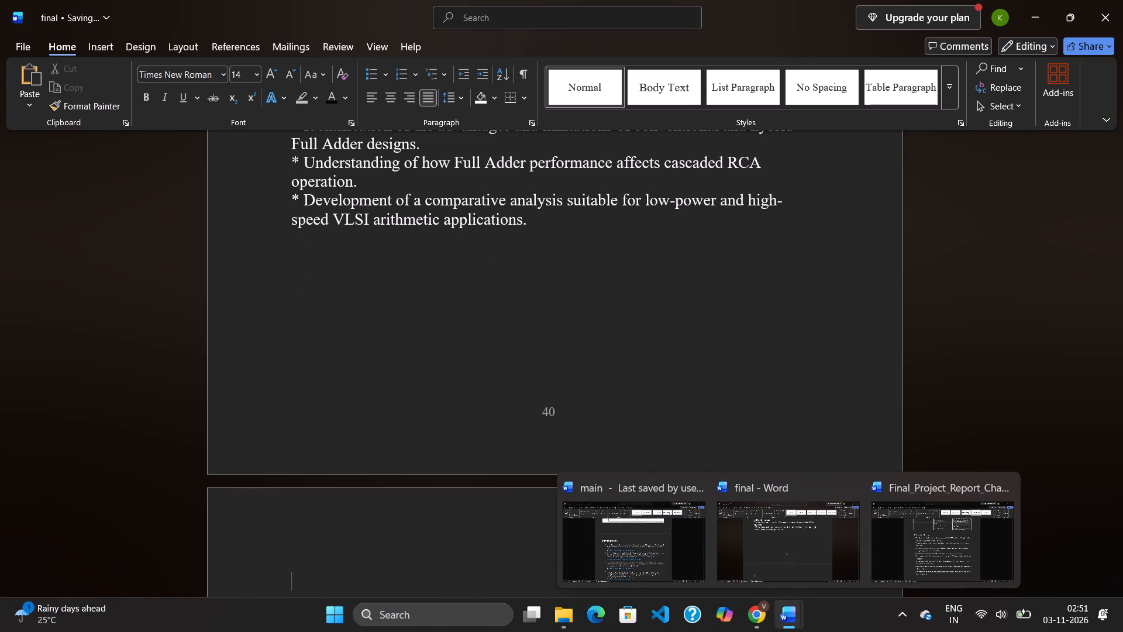
# Switch to "Final_Project_Report_Chapter_3_to_End_FA_RCA" and review Chapter 4's conclusion, work status, future work and result tables.
pyautogui.click(934, 549)
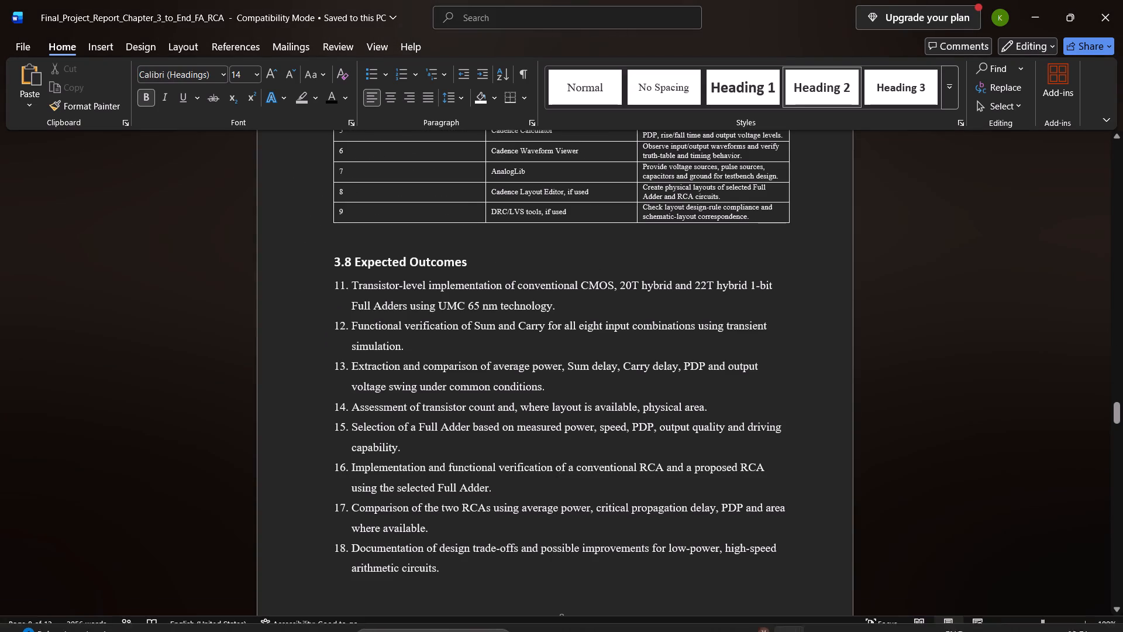
pyautogui.scroll(-3, 590, 413)
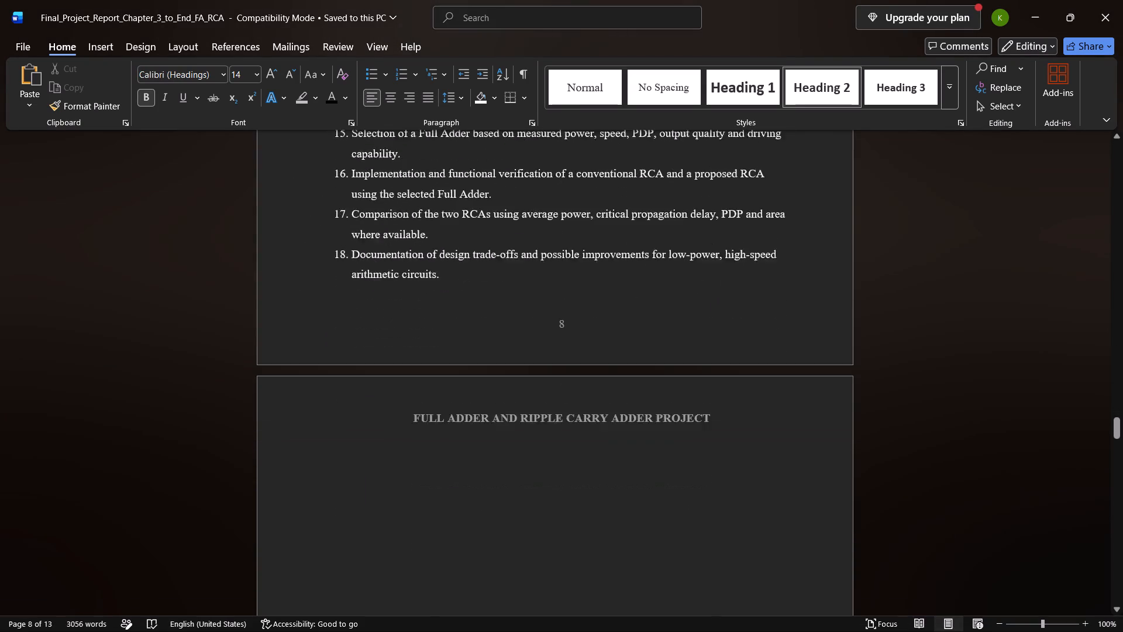
pyautogui.scroll(-4, 590, 413)
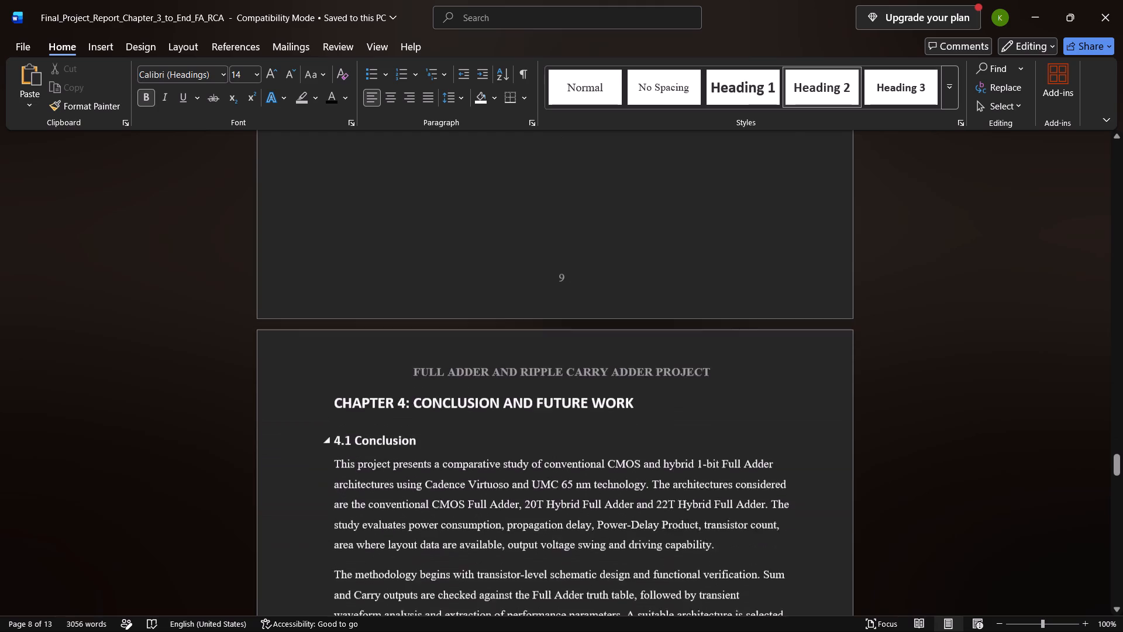
pyautogui.scroll(-4, 590, 413)
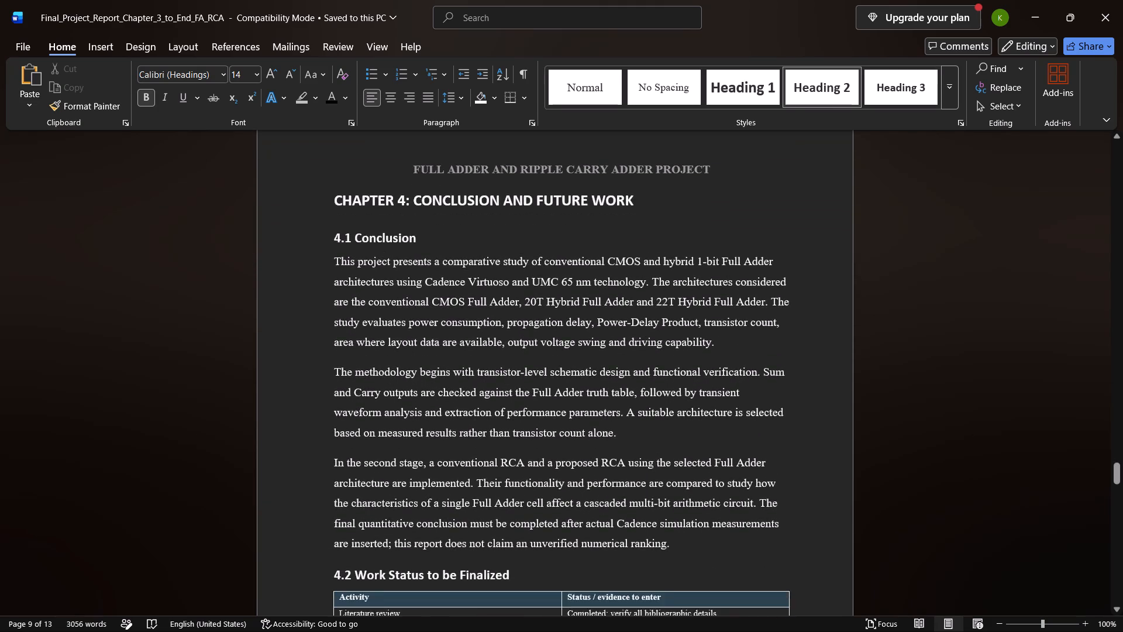
pyautogui.scroll(-2, 590, 413)
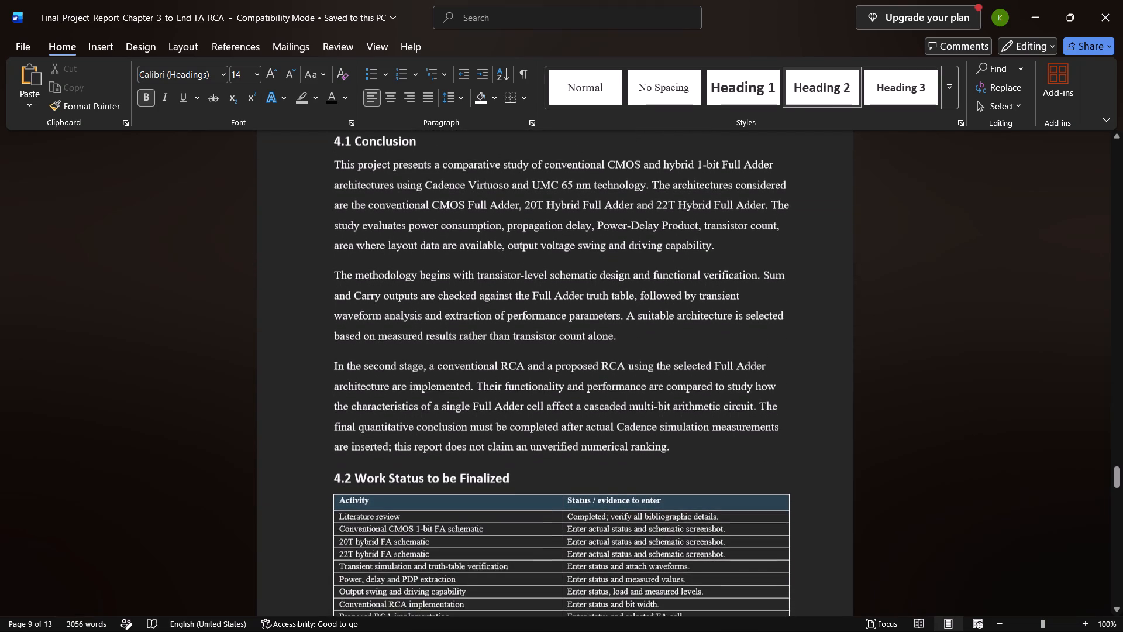
pyautogui.scroll(-2, 590, 413)
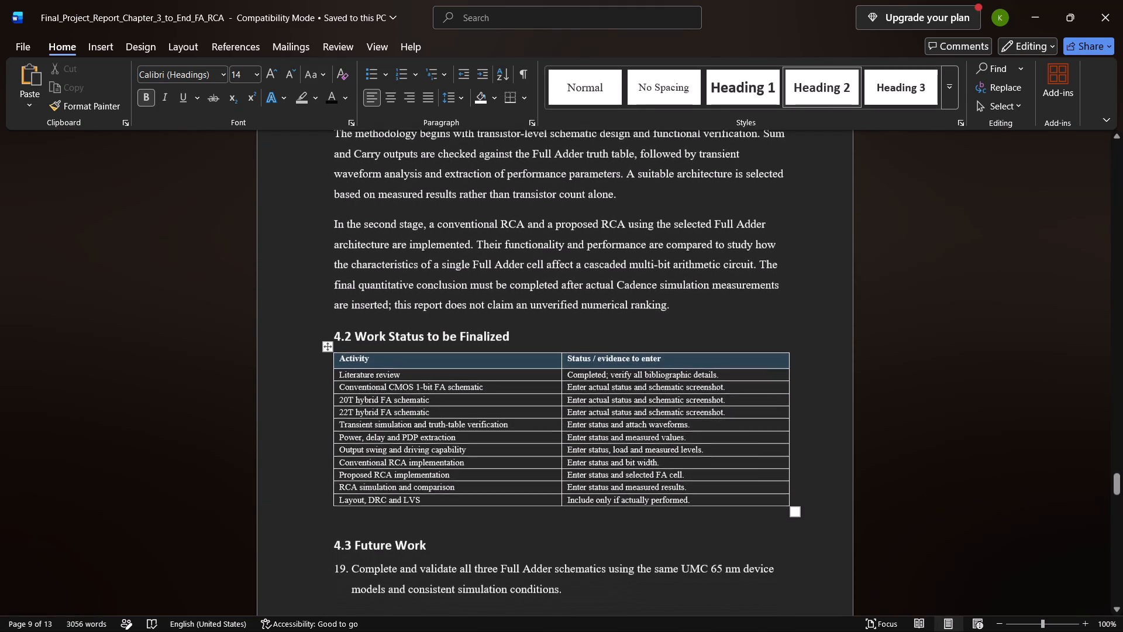
pyautogui.scroll(-2, 590, 413)
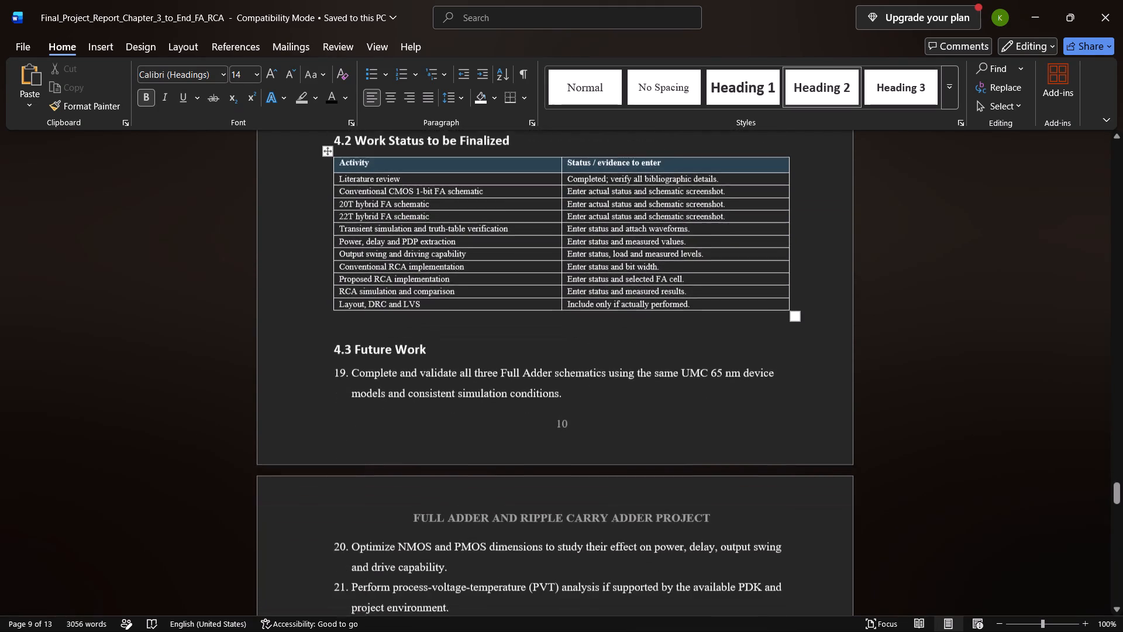
pyautogui.scroll(-2, 590, 413)
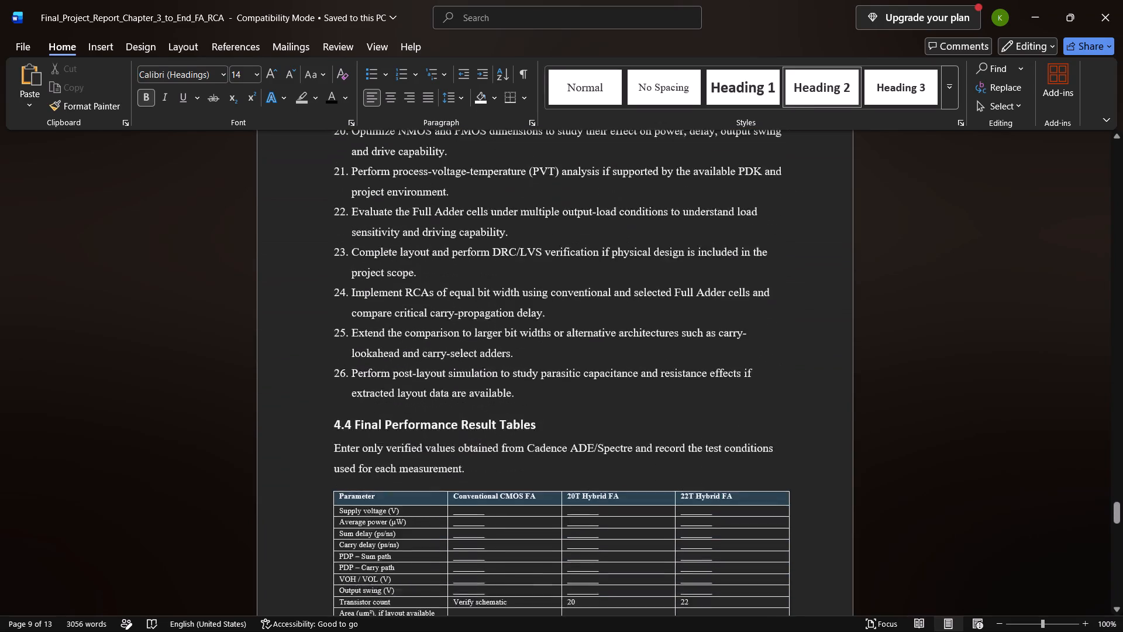
pyautogui.scroll(-1, 590, 413)
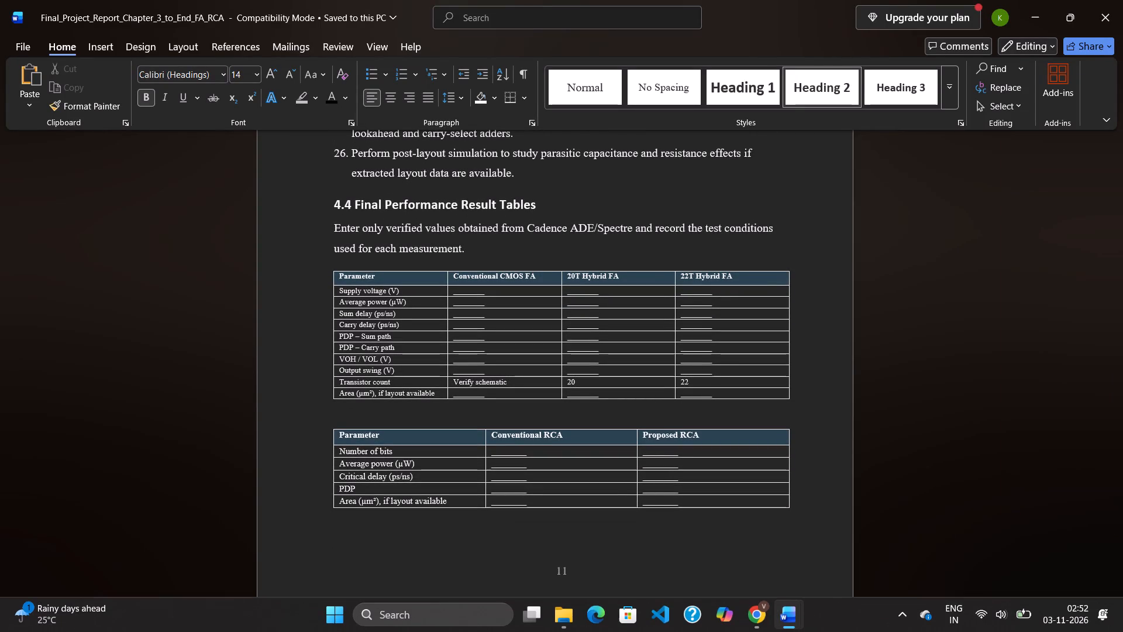
# Lower the system volume slightly while the Telugu song keeps playing.
pyautogui.click(997, 614)
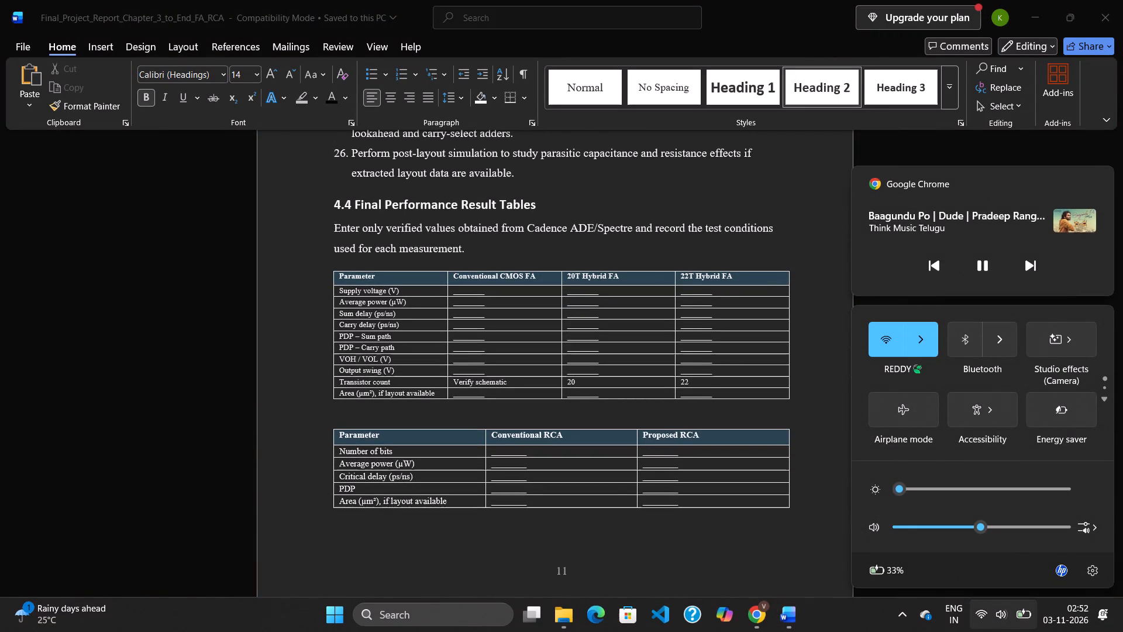
pyautogui.click(962, 529)
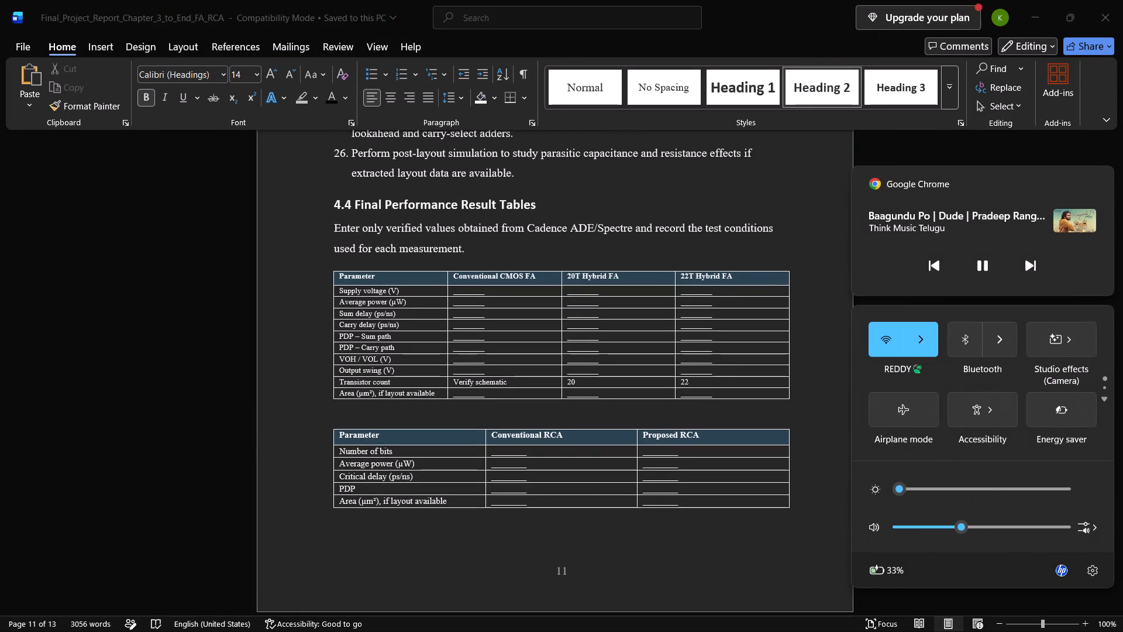
pyautogui.click(824, 531)
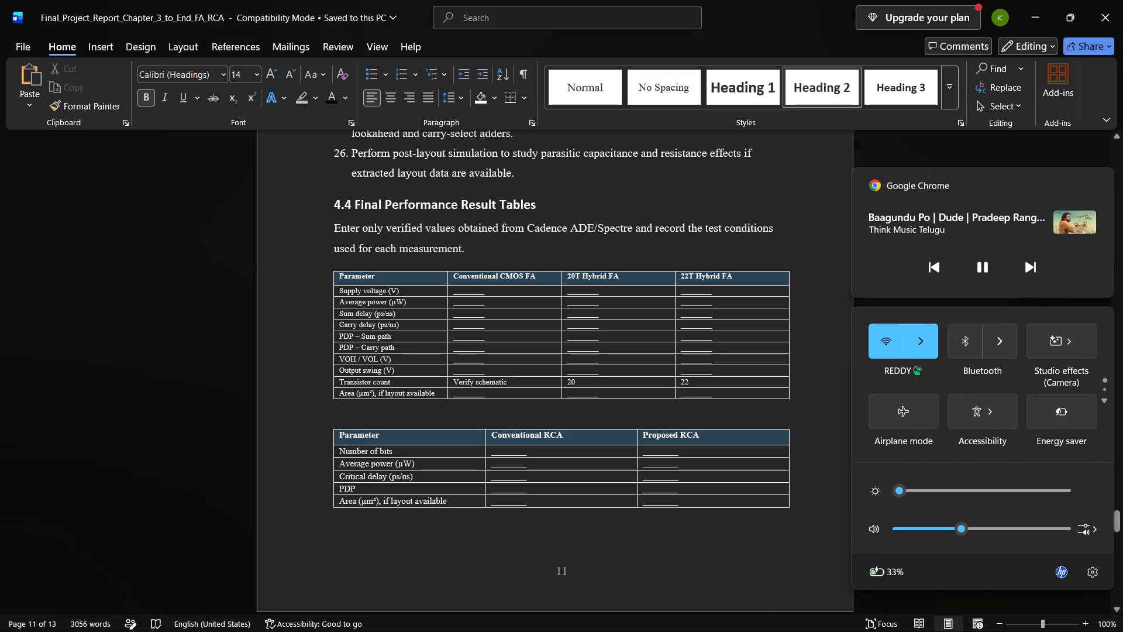
# Examine the numbered entries in the REFERENCES section following the 4.4 result tables.
pyautogui.scroll(-1, 824, 531)
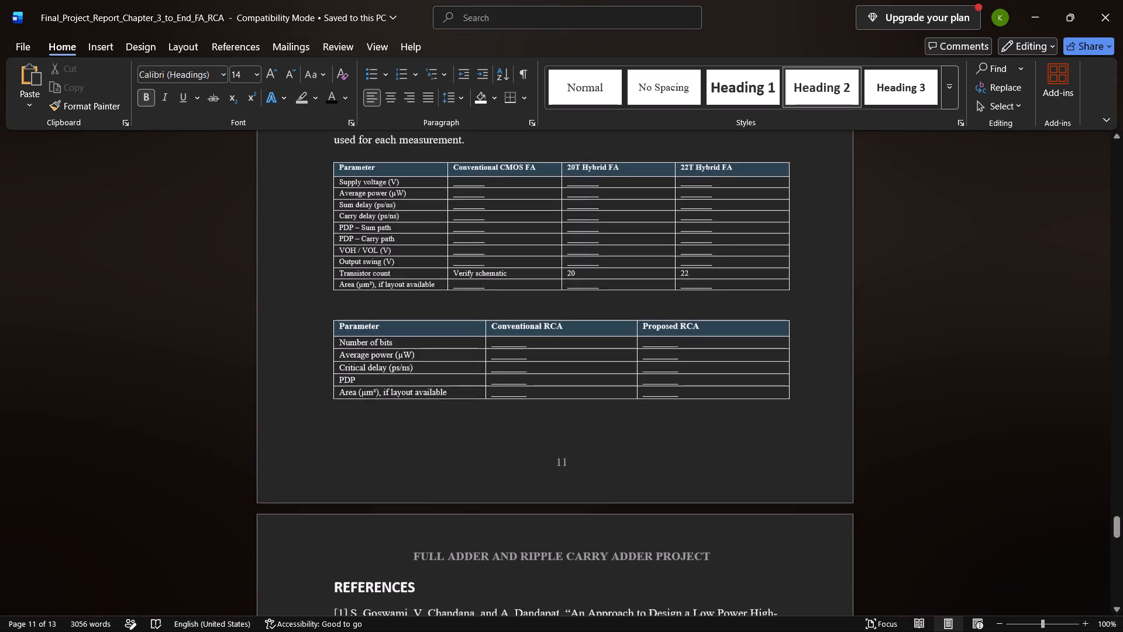
pyautogui.scroll(-3, 824, 531)
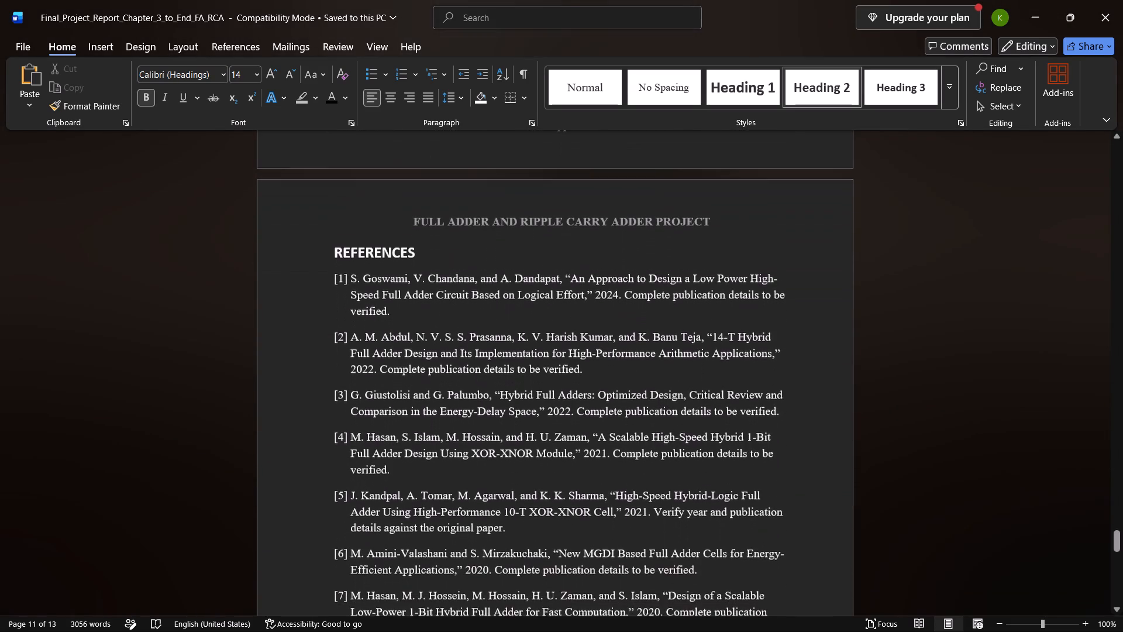
pyautogui.scroll(-1, 824, 531)
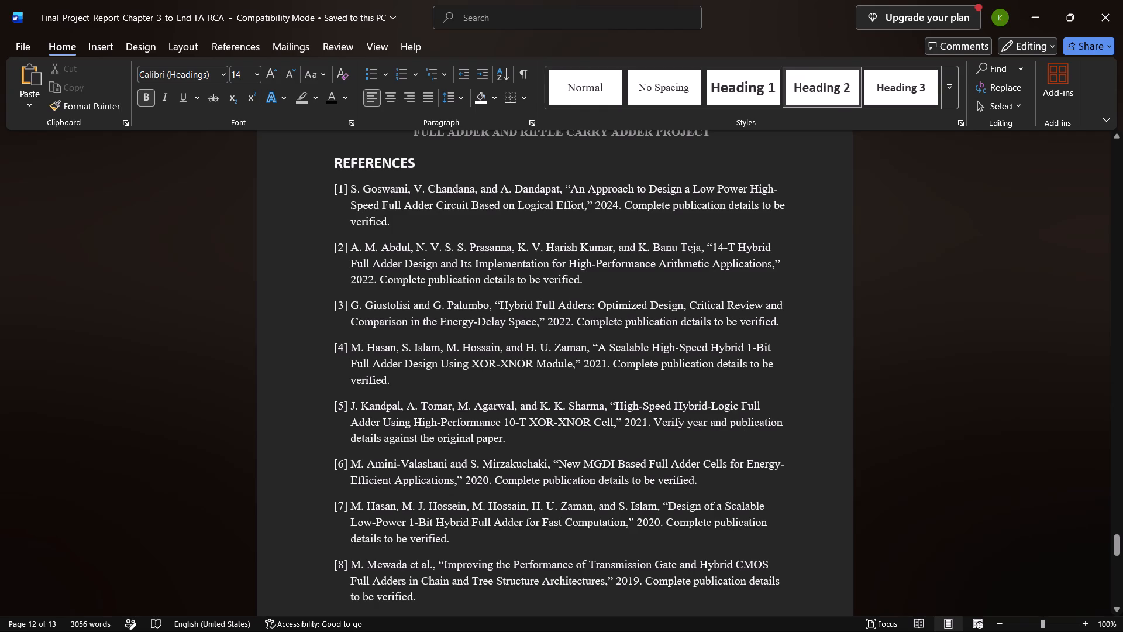
# Review the ten-entry REFERENCES list and Appendices A and B in the Chapter 3 to End report.
pyautogui.scroll(-1, 824, 531)
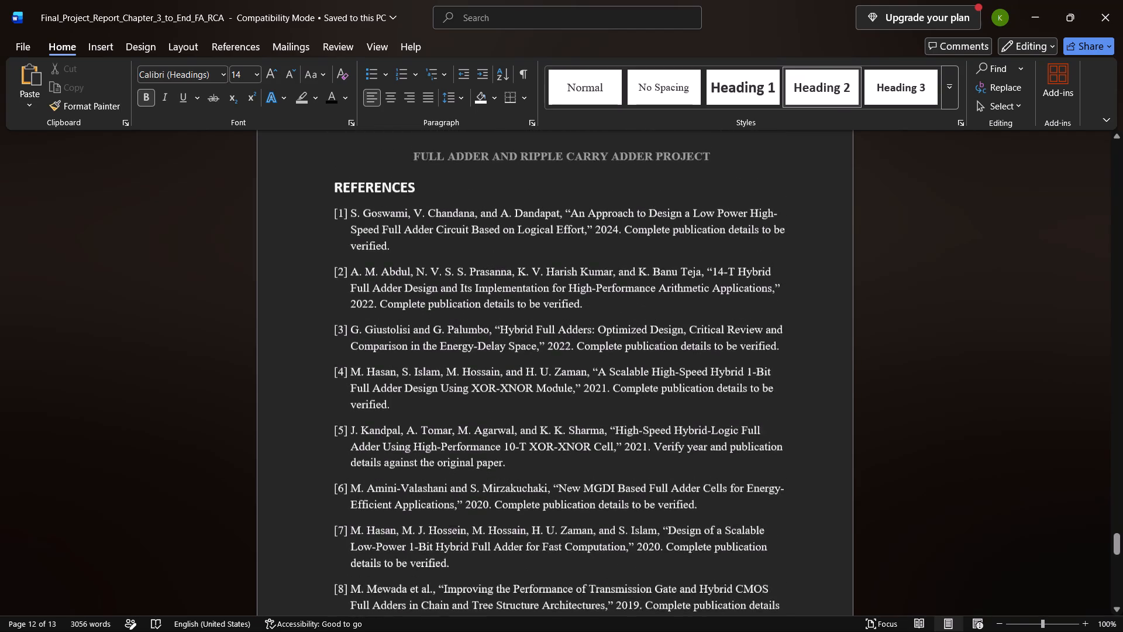
pyautogui.scroll(-2, 824, 531)
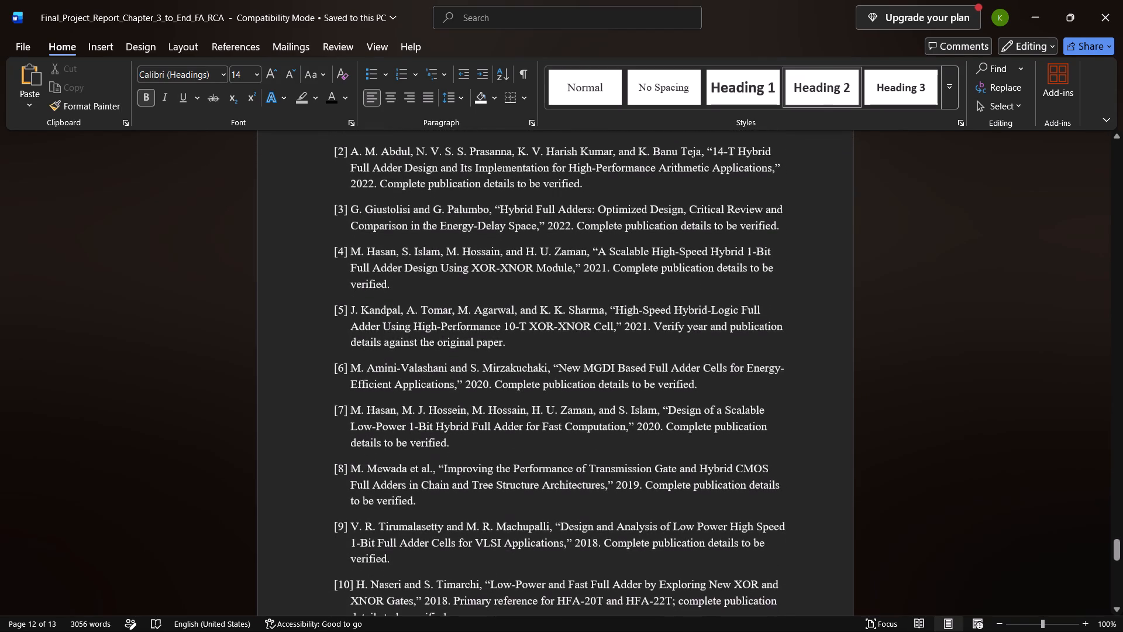
pyautogui.scroll(-3, 824, 531)
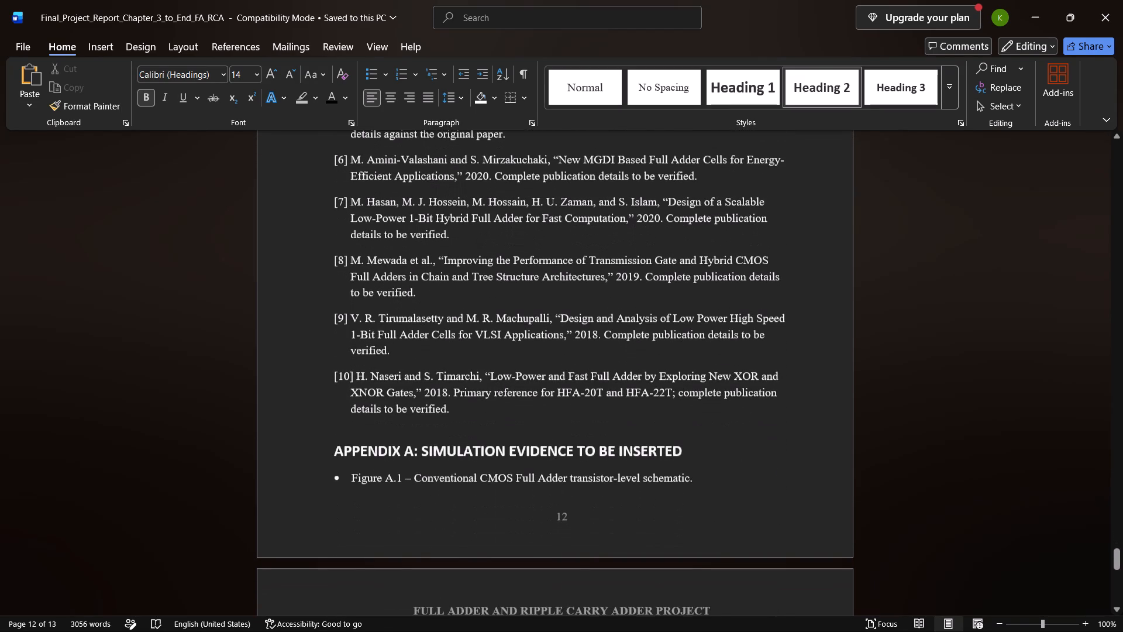
pyautogui.scroll(-2, 824, 531)
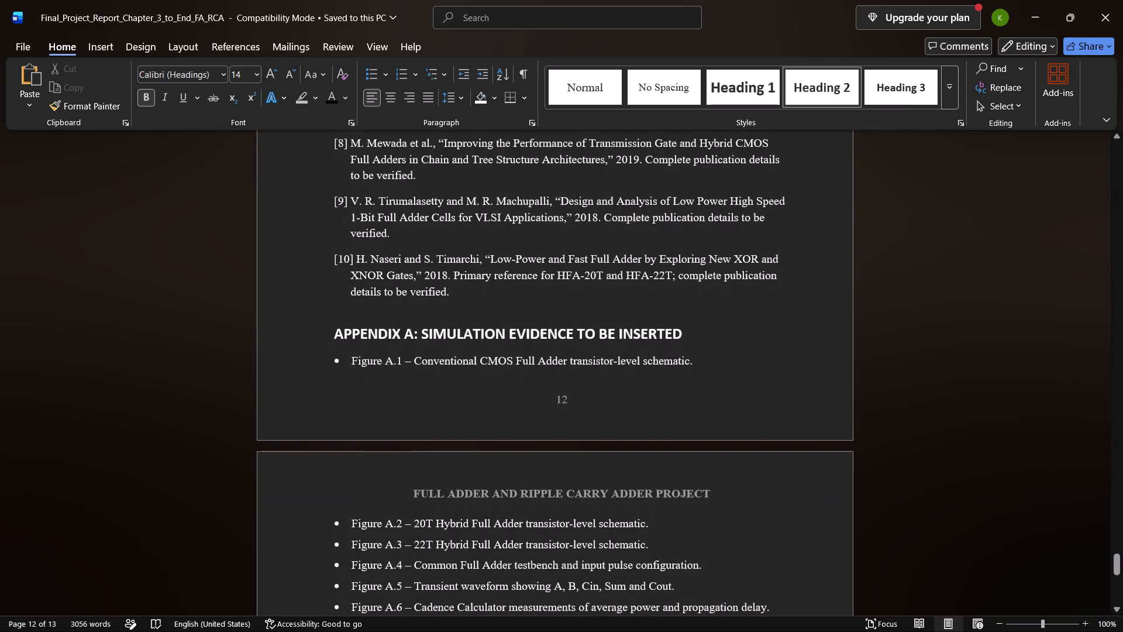
pyautogui.scroll(-1, 824, 531)
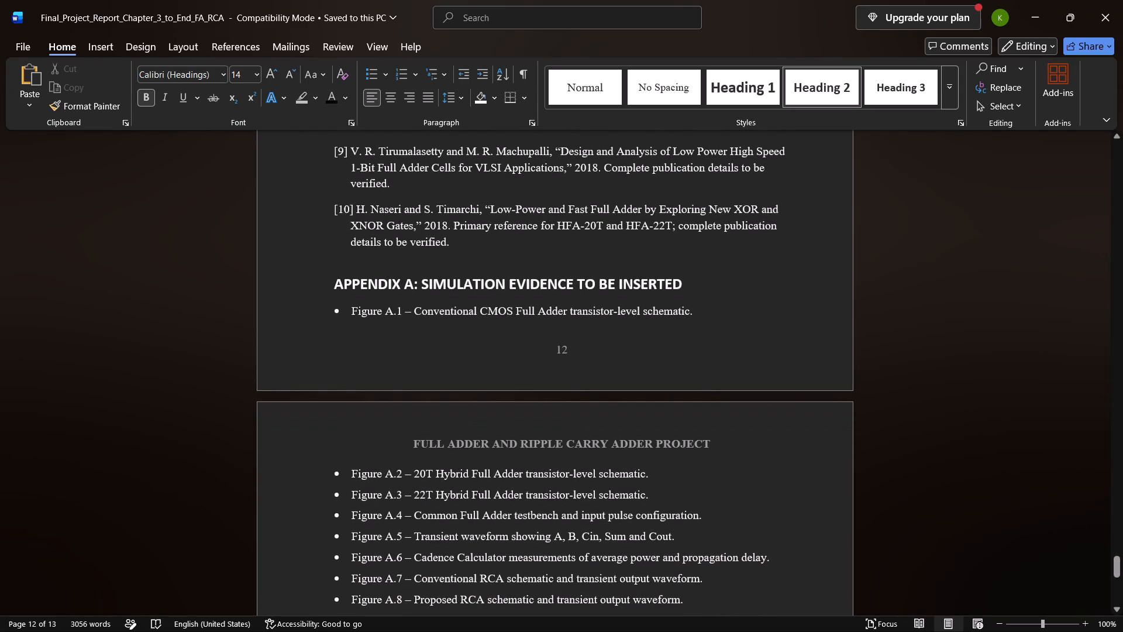
pyautogui.scroll(-2, 824, 531)
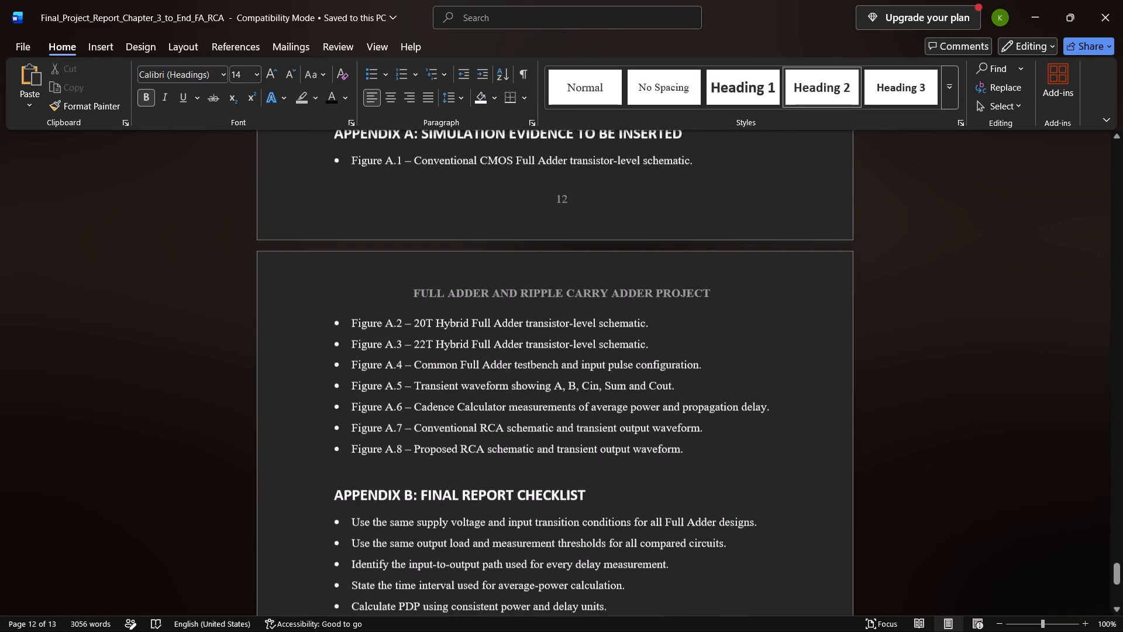
pyautogui.scroll(-5, 824, 531)
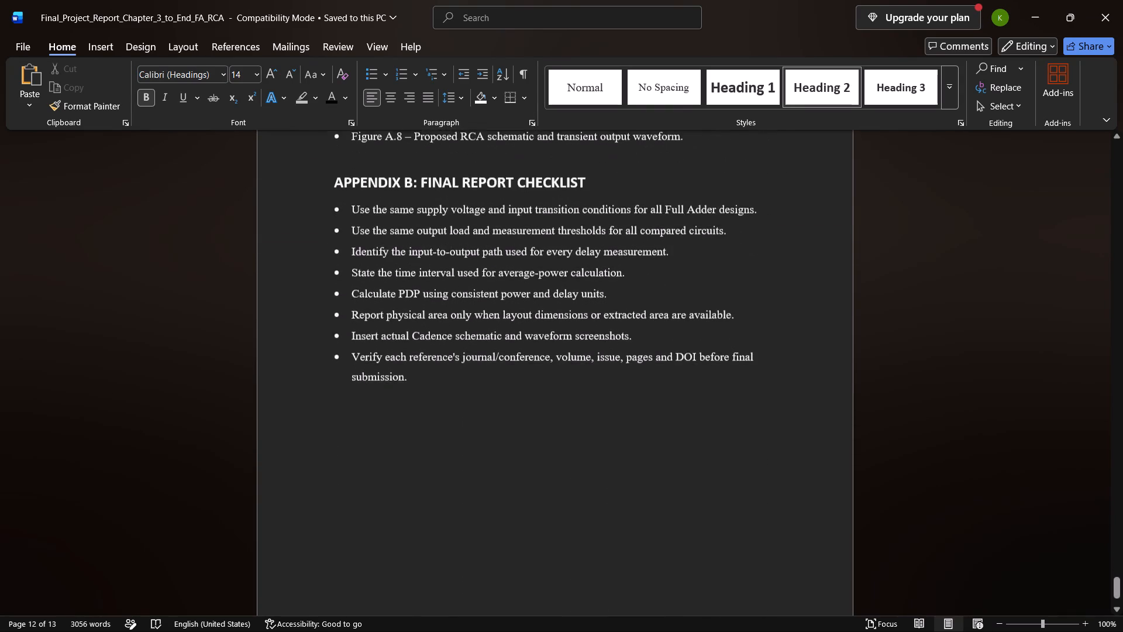
pyautogui.scroll(-3, 824, 531)
pyautogui.scroll(5, 824, 531)
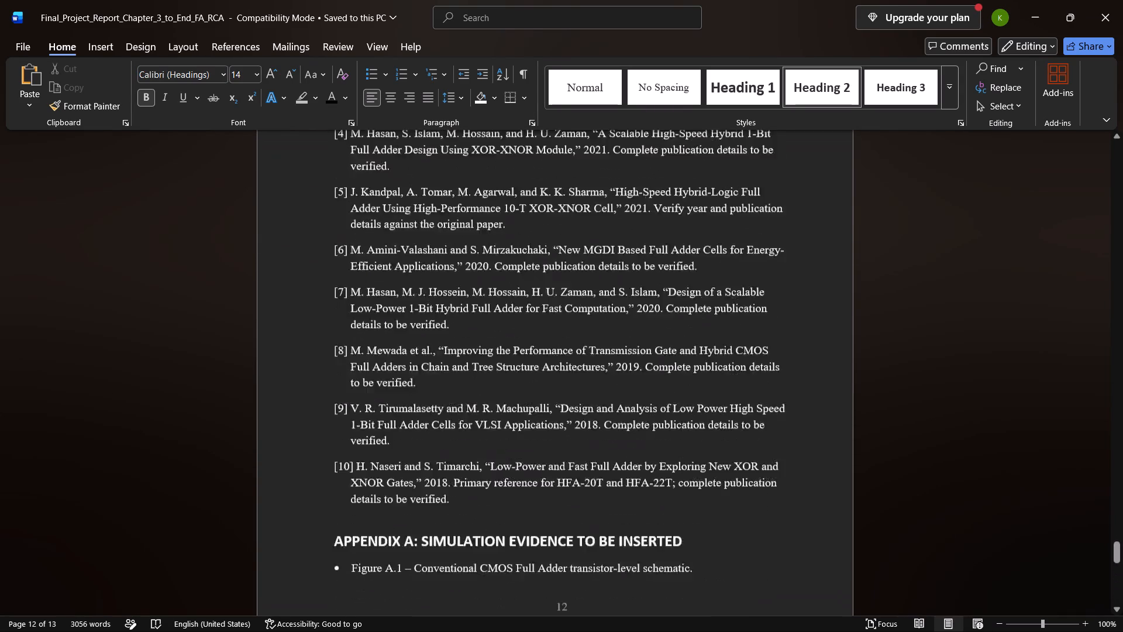
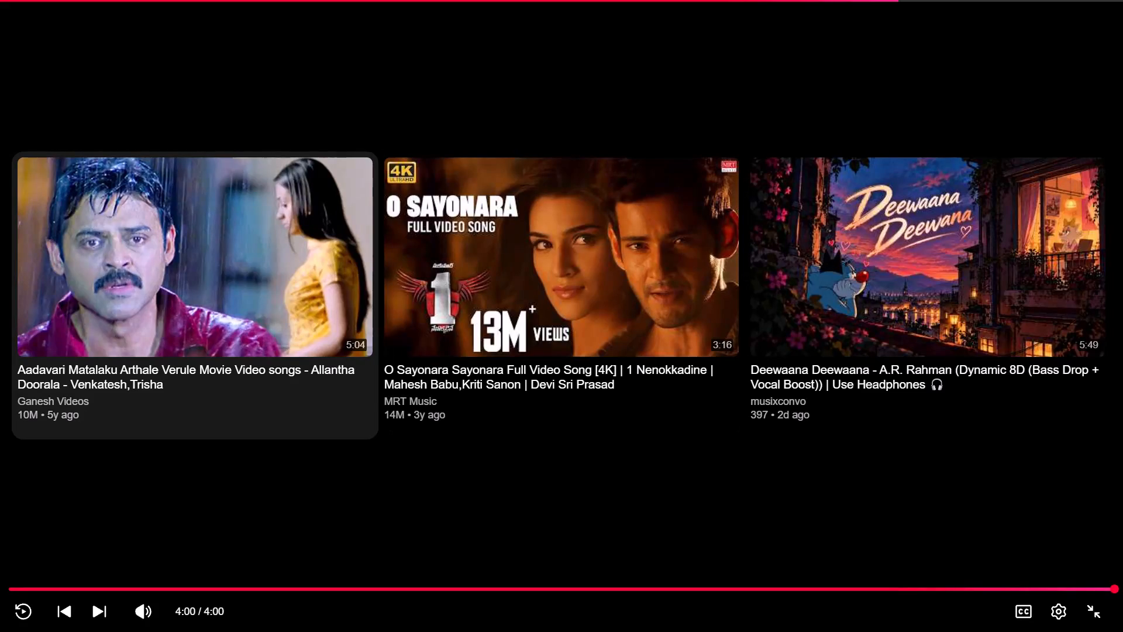
# Exit full screen on YouTube and play the video "O Sayonara Sayonara Full Video Song [4K]".
pyautogui.press('Escape')
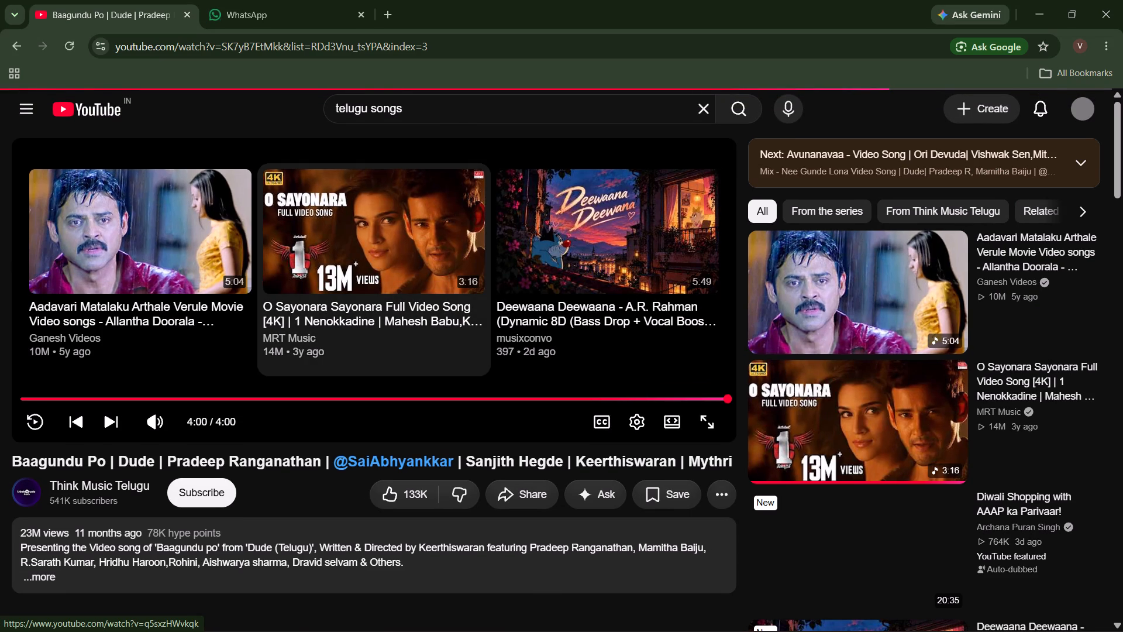
pyautogui.click(354, 267)
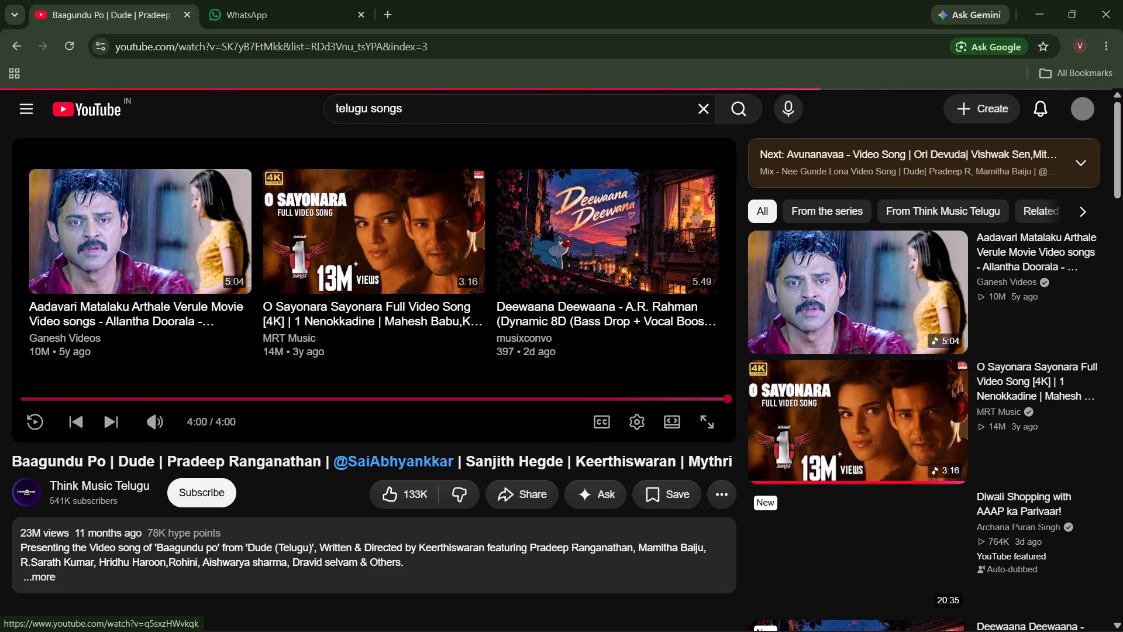
# Switch to Word and compare the reference formatting in the Chapter 3 to End report with the REFERENCES page in "main".
pyautogui.hotkey('alt', 'Tab')
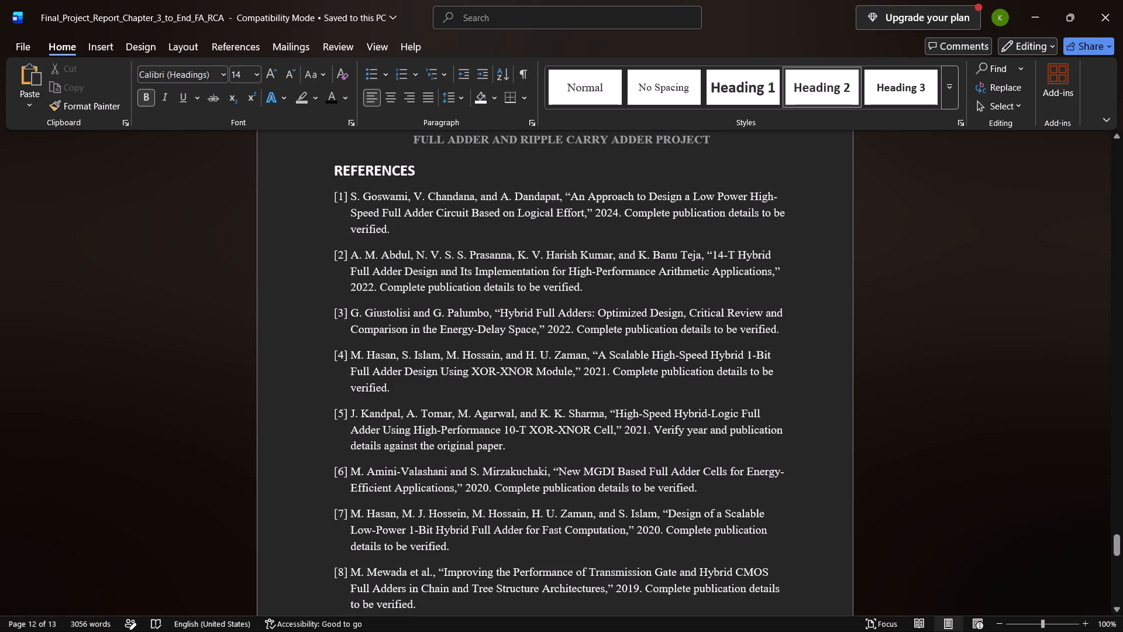
pyautogui.scroll(-1, 504, 358)
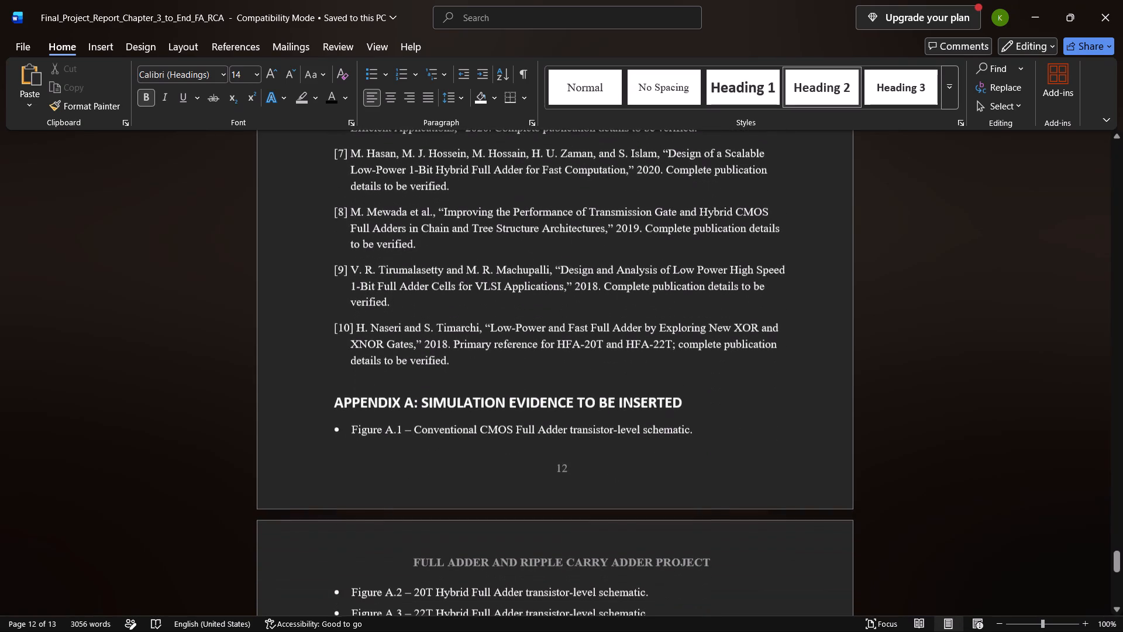
pyautogui.scroll(-1, 504, 358)
pyautogui.hotkey('alt', 'Tab')
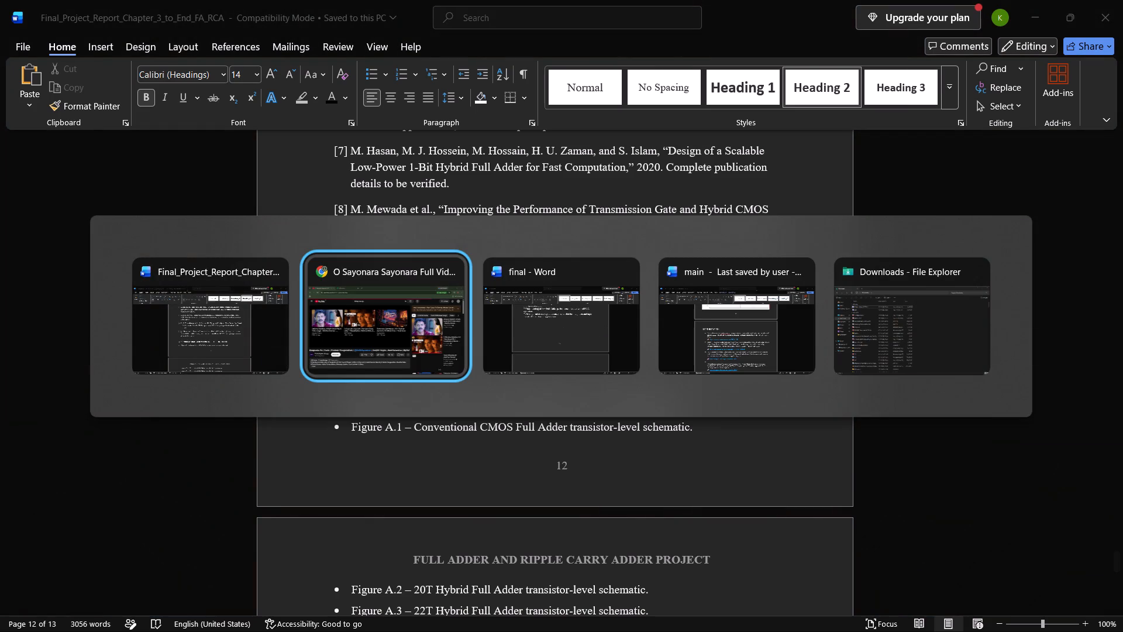
pyautogui.hotkey('alt', 'Tab')
pyautogui.hotkey('alt', 'Tab')
pyautogui.hotkey('alt', 'Tab')
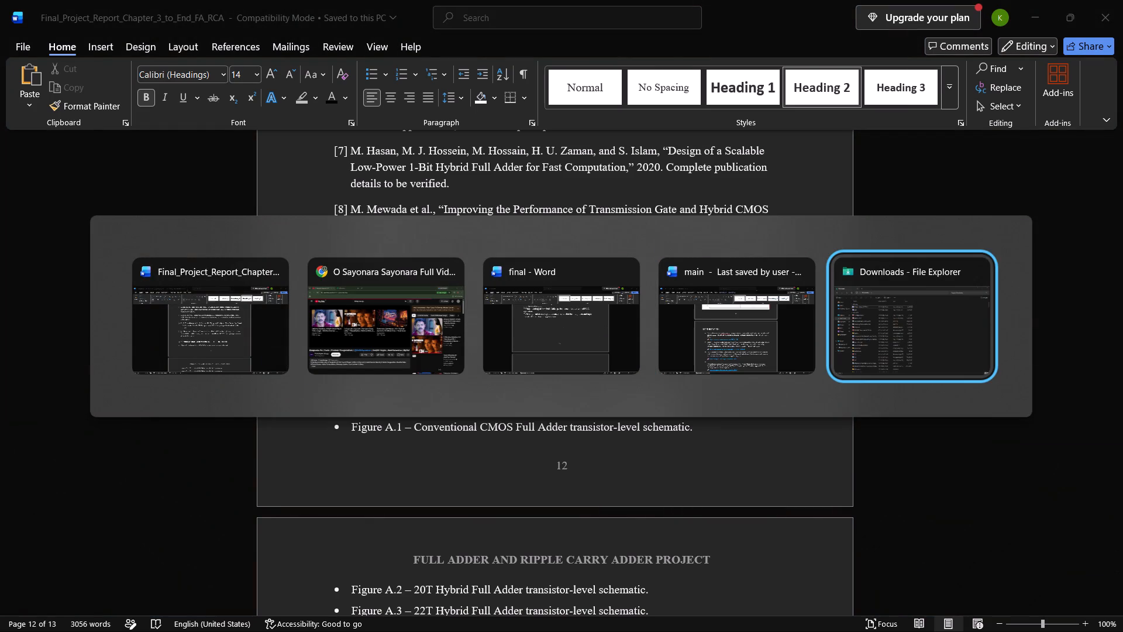
pyautogui.hotkey('alt', 'Tab')
pyautogui.hotkey('alt', 'Tab')
pyautogui.hotkey('alt', 'Tab')
pyautogui.hotkey('alt', 'Tab')
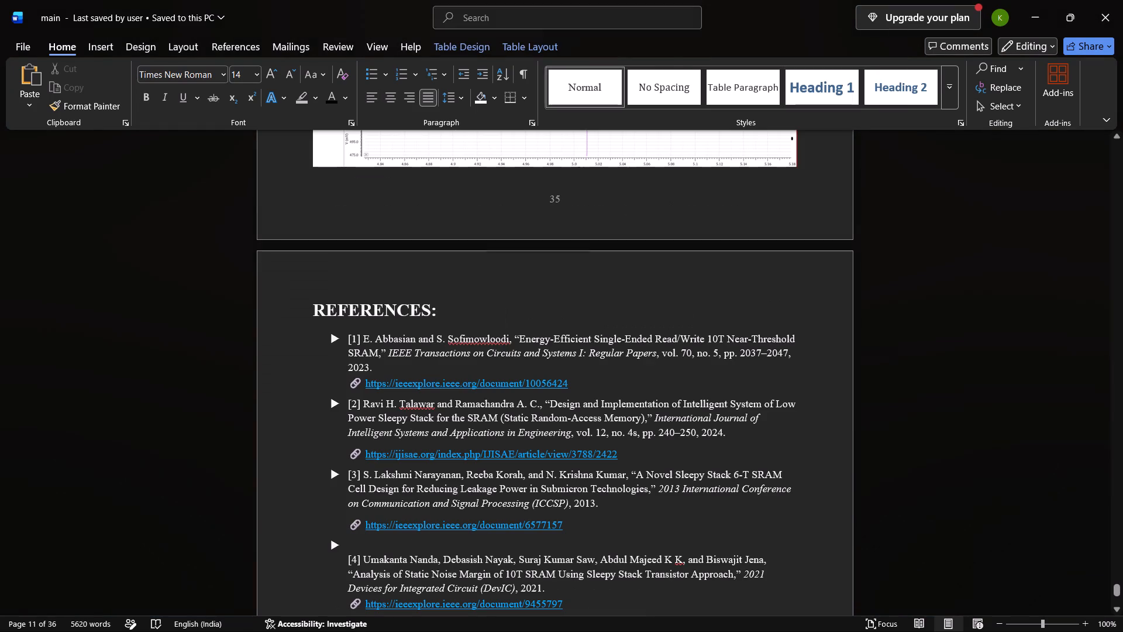
pyautogui.scroll(-1, 504, 358)
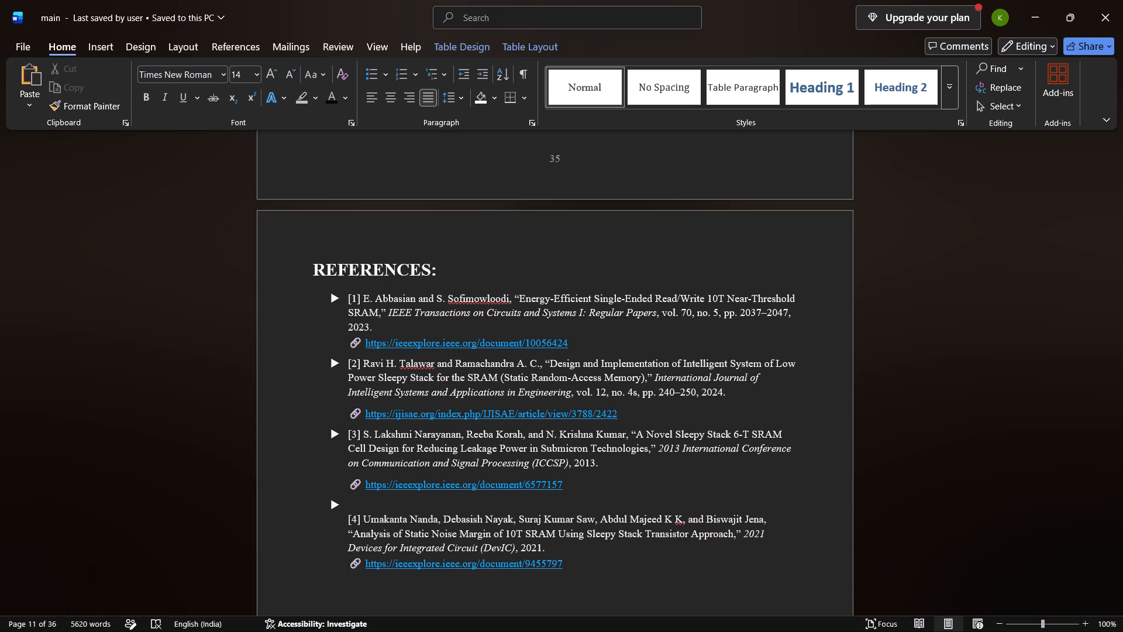
# Switch to Chrome and skip the advertisement before the "O Sayonara" video.
pyautogui.hotkey('alt', 'Tab')
pyautogui.hotkey('alt', 'Tab')
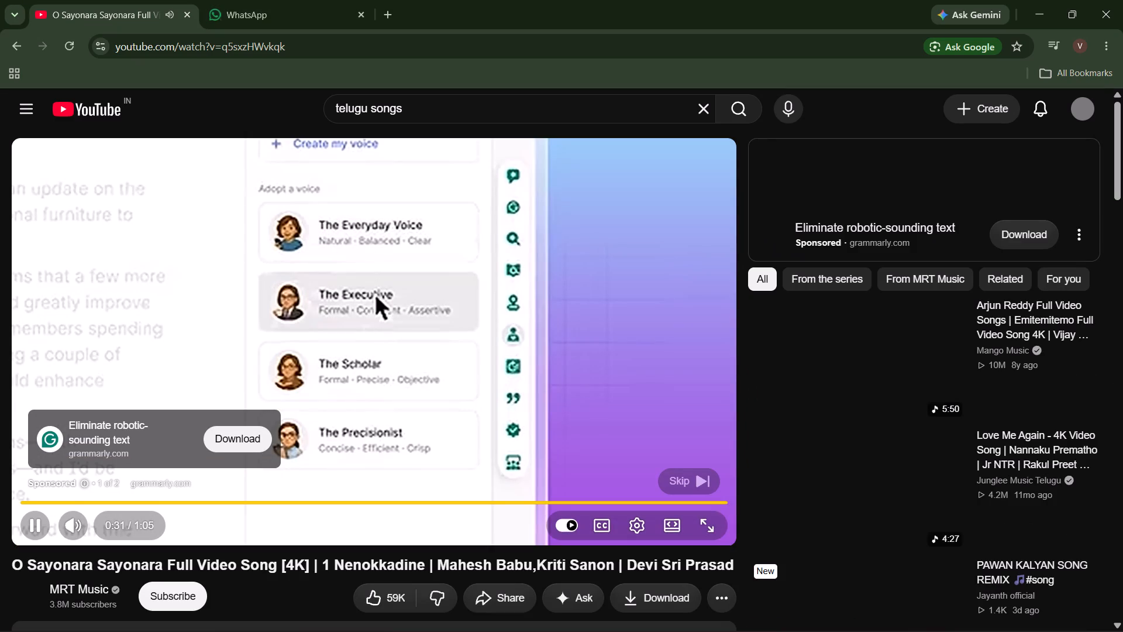
pyautogui.click(698, 489)
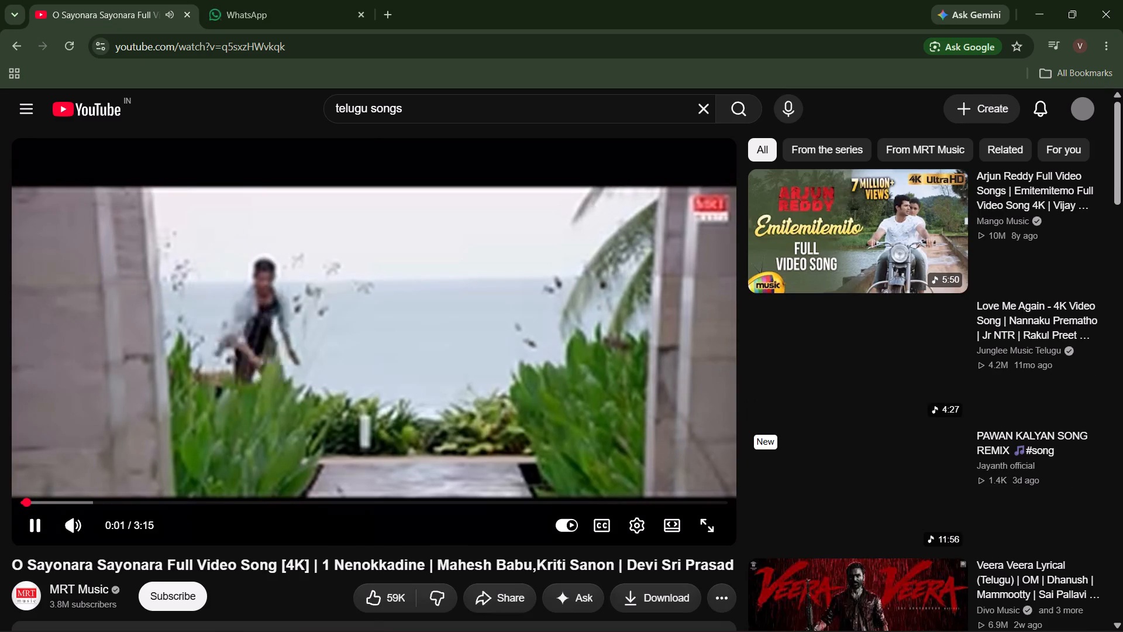
# Return to the Chapter 3 to End report and raise the system volume slightly.
pyautogui.hotkey('alt', 'Tab')
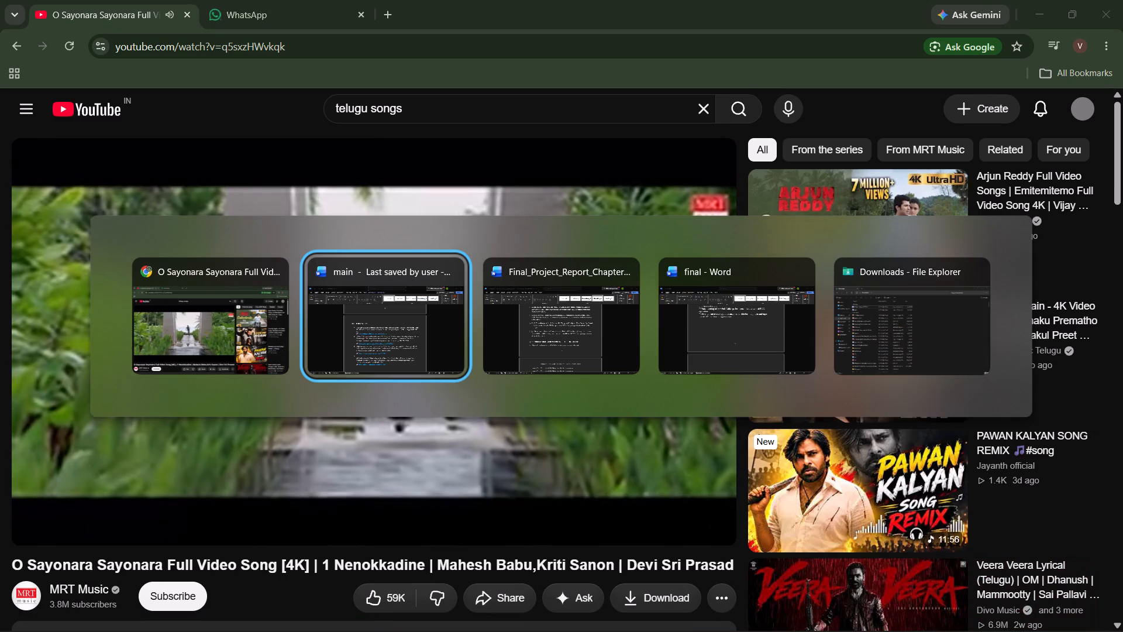
pyautogui.hotkey('alt', 'Tab')
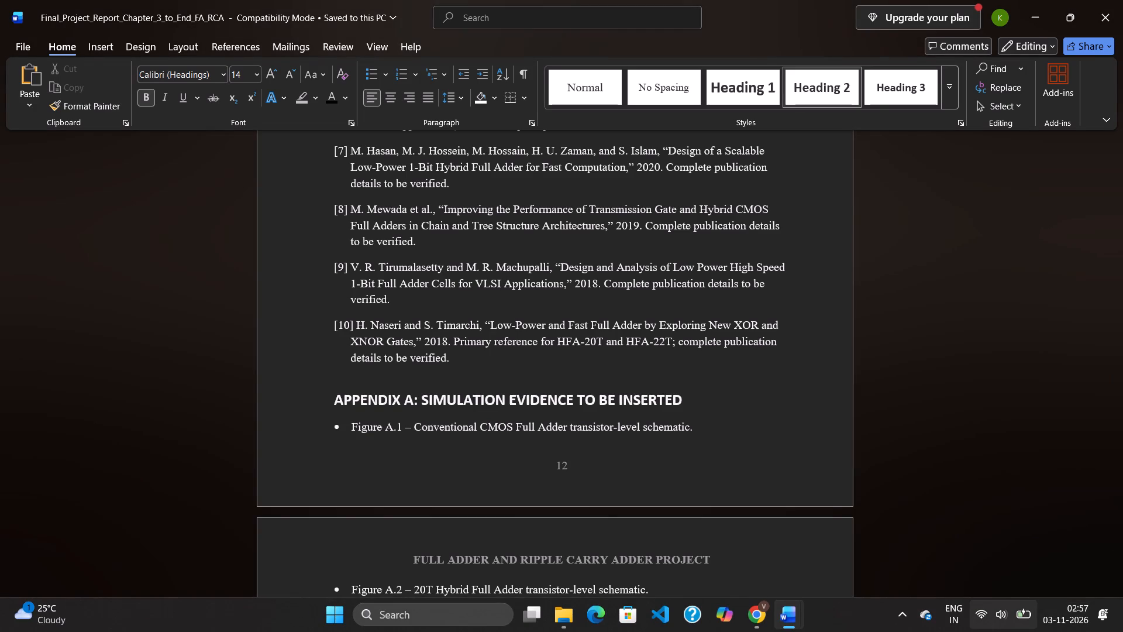
pyautogui.click(1000, 613)
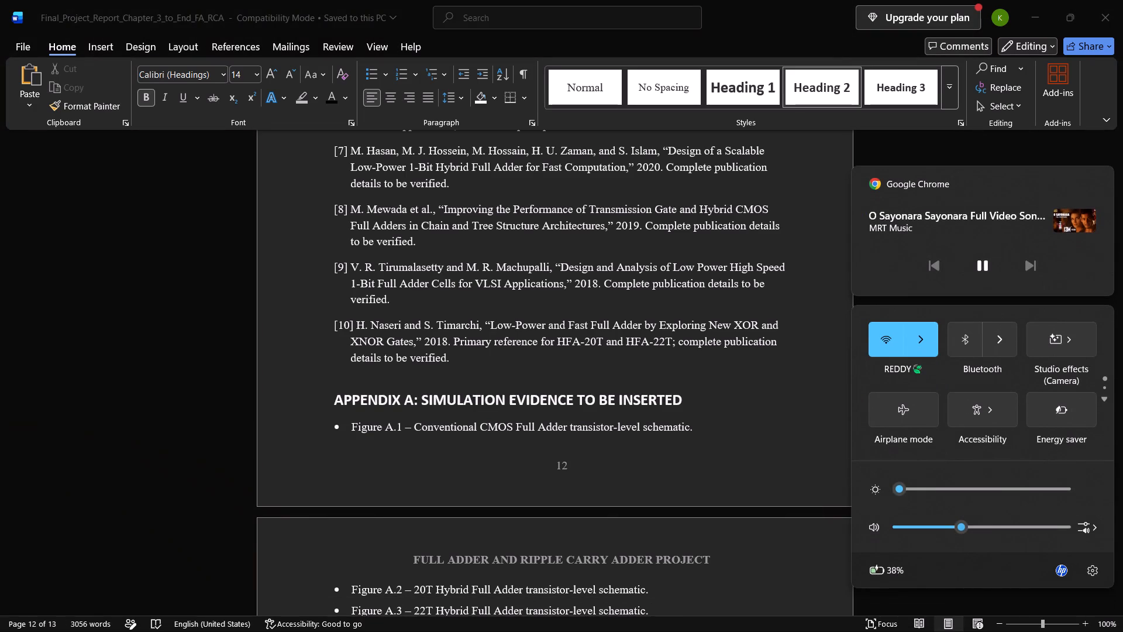
pyautogui.click(970, 525)
# Copy the "REFERENCES:" heading from the last page of the report "main".
pyautogui.scroll(1, 779, 466)
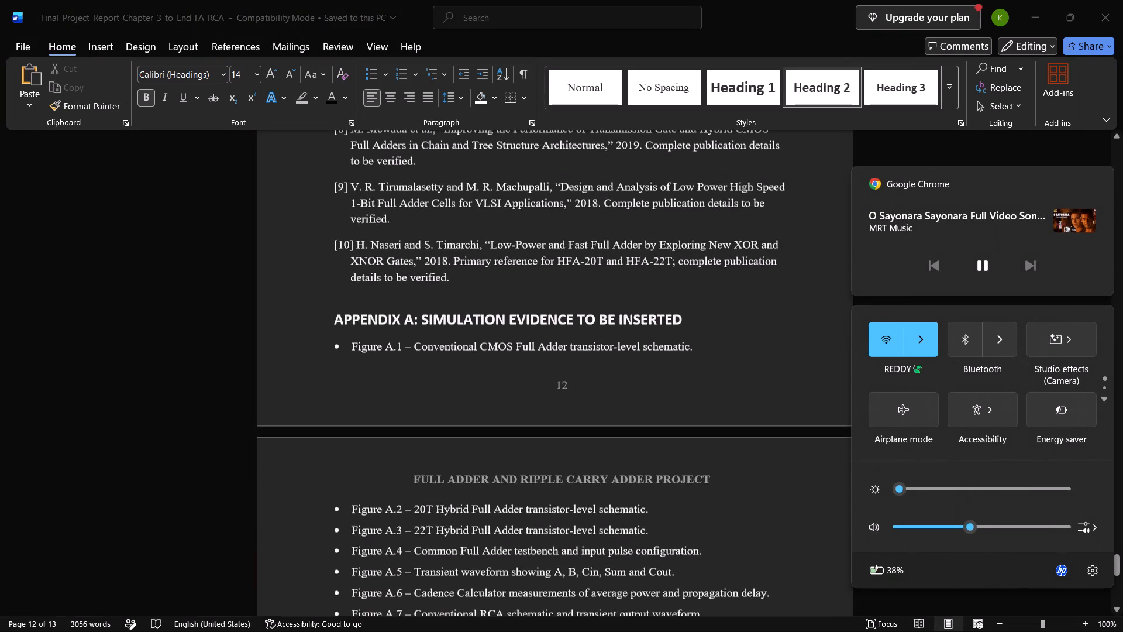
pyautogui.scroll(3, 779, 466)
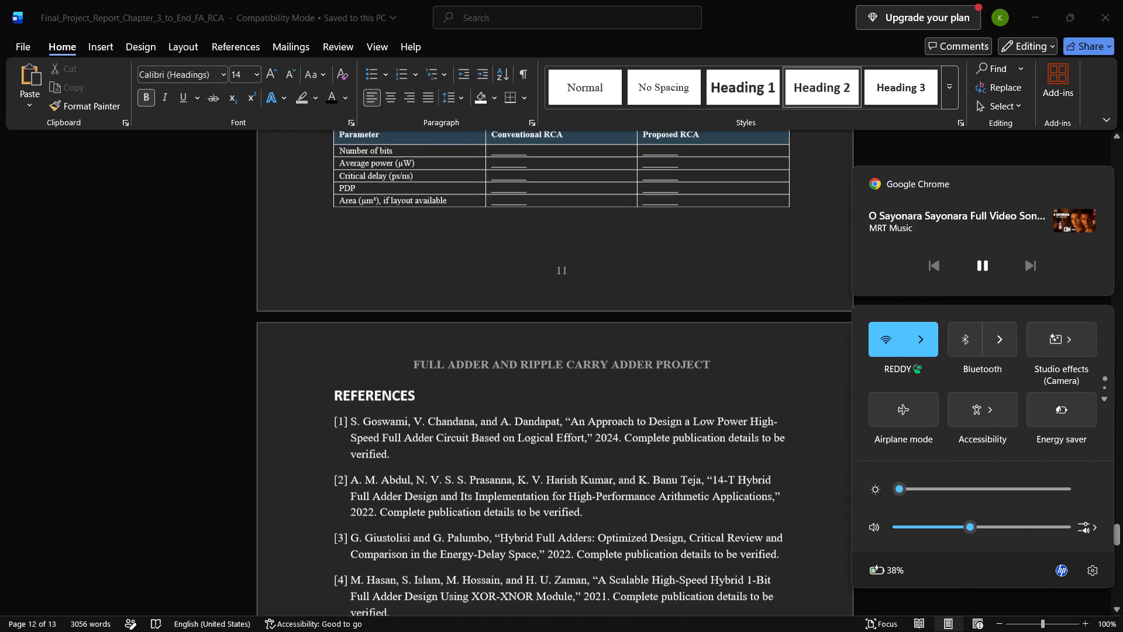
pyautogui.hotkey('alt', 'Tab')
pyautogui.hotkey('alt', 'Tab')
pyautogui.hotkey('alt', 'Tab')
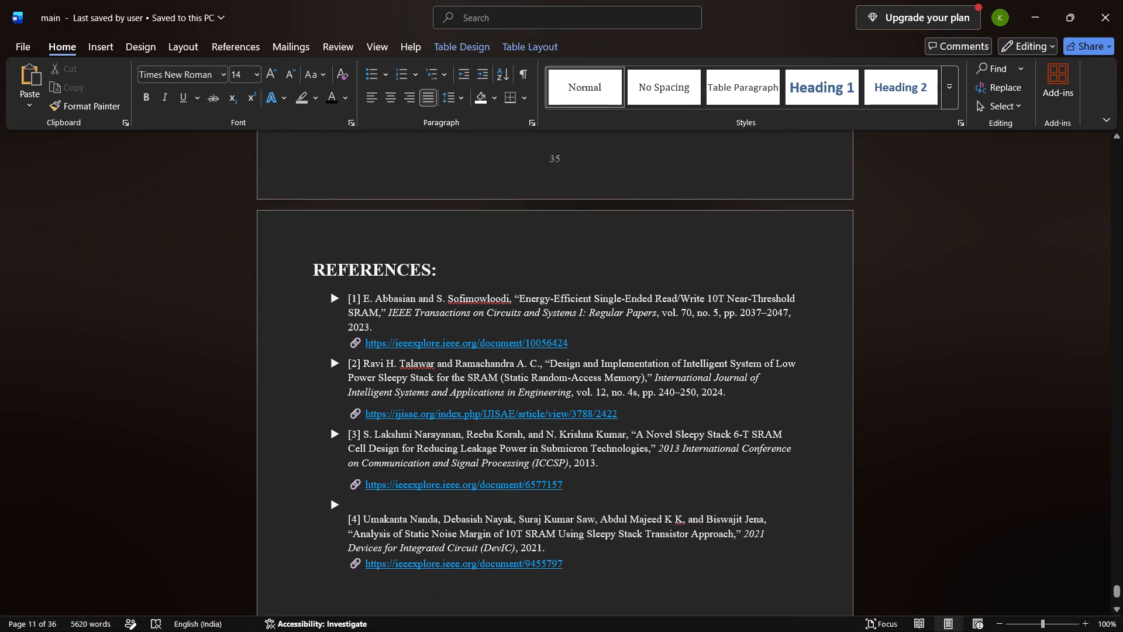
pyautogui.moveTo(441, 270); pyautogui.dragTo(300, 266)
pyautogui.hotkey('ctrl', 'c')
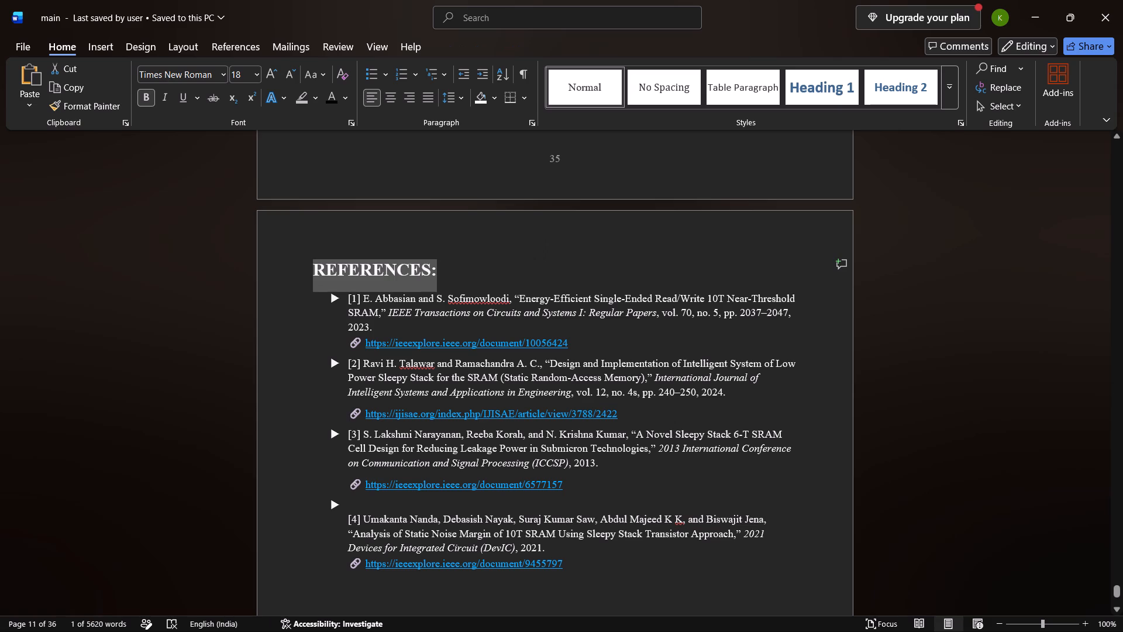
# In the report "final", paste the "REFERENCES:" heading at the top of the blank page after section 3.7.
pyautogui.hotkey('alt', 'Tab')
pyautogui.hotkey('alt', 'Tab')
pyautogui.hotkey('alt', 'Tab')
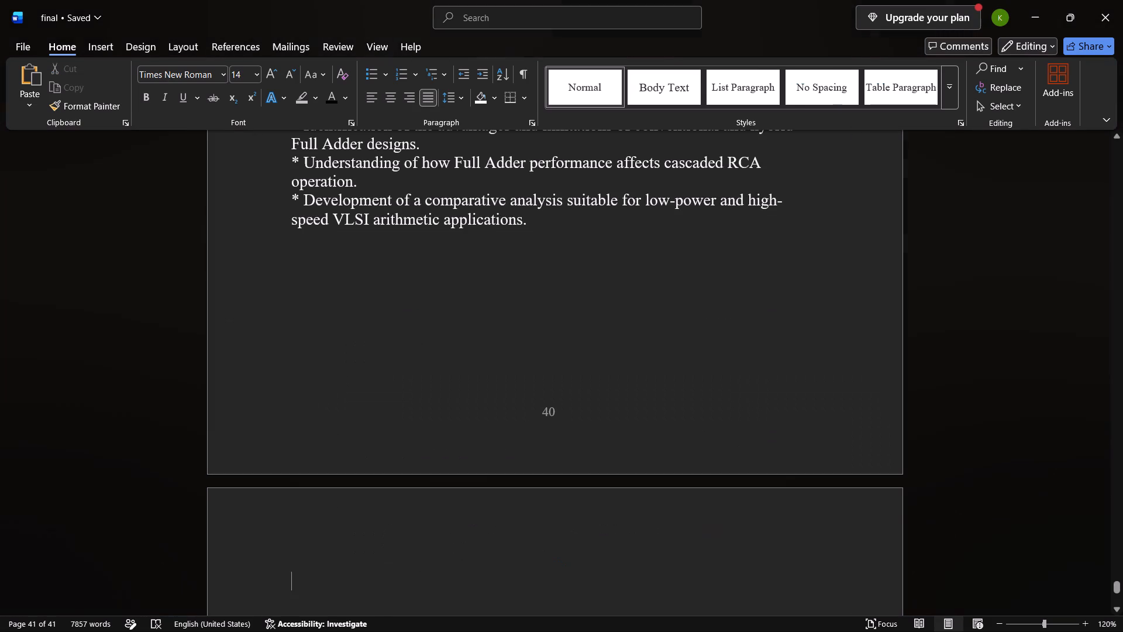
pyautogui.scroll(3, 300, 266)
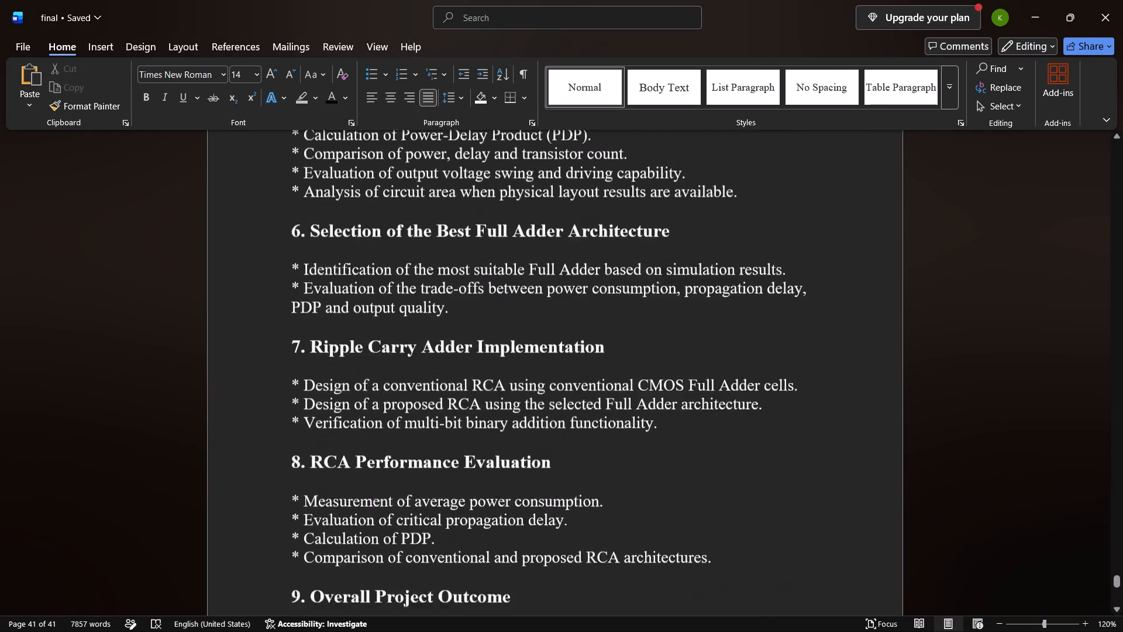
pyautogui.scroll(4, 300, 266)
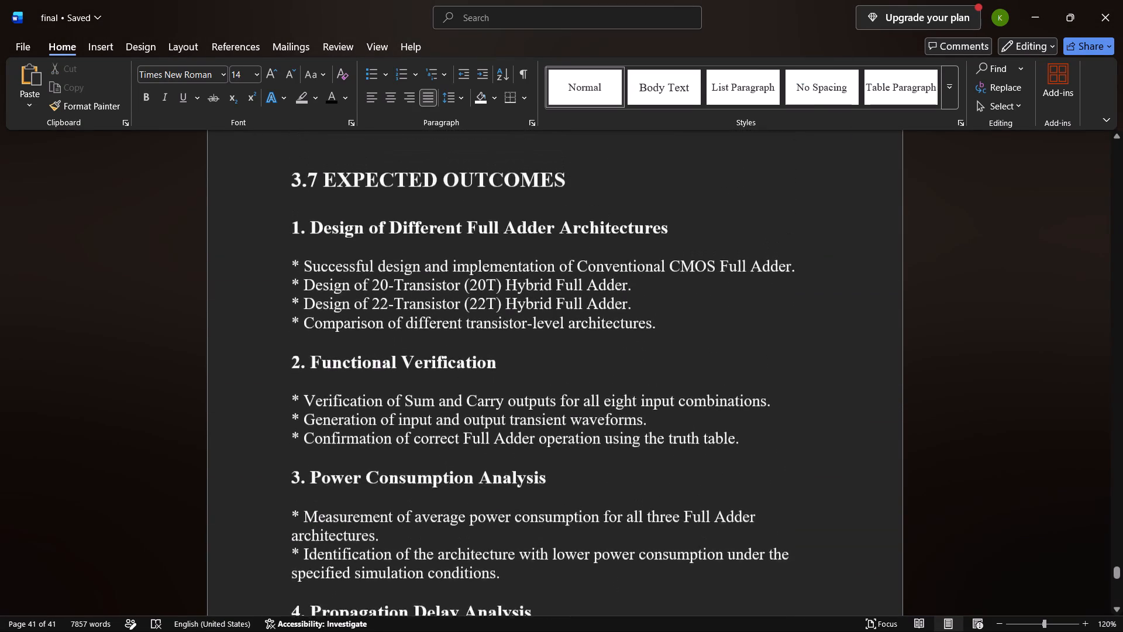
pyautogui.scroll(-2, 300, 266)
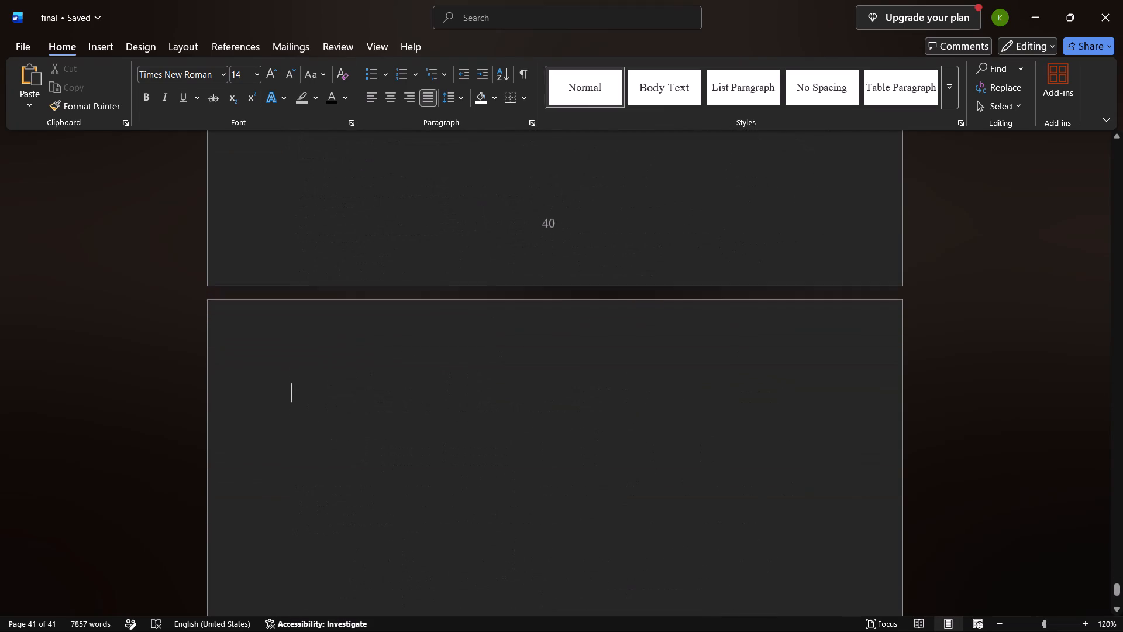
pyautogui.click(281, 369)
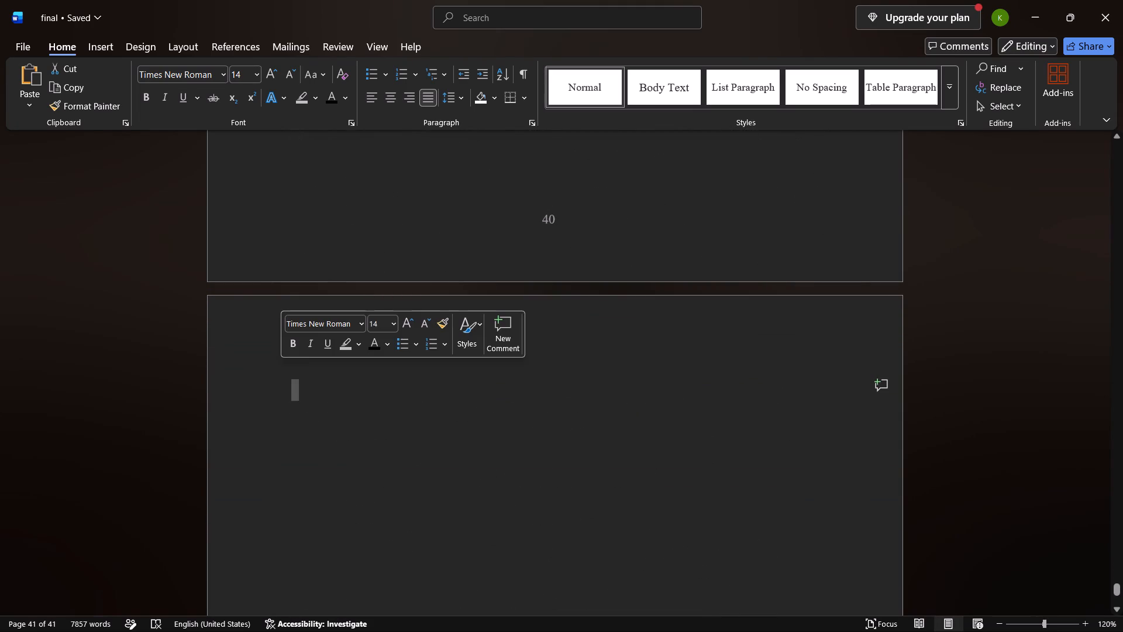
pyautogui.hotkey('ctrl', 'v')
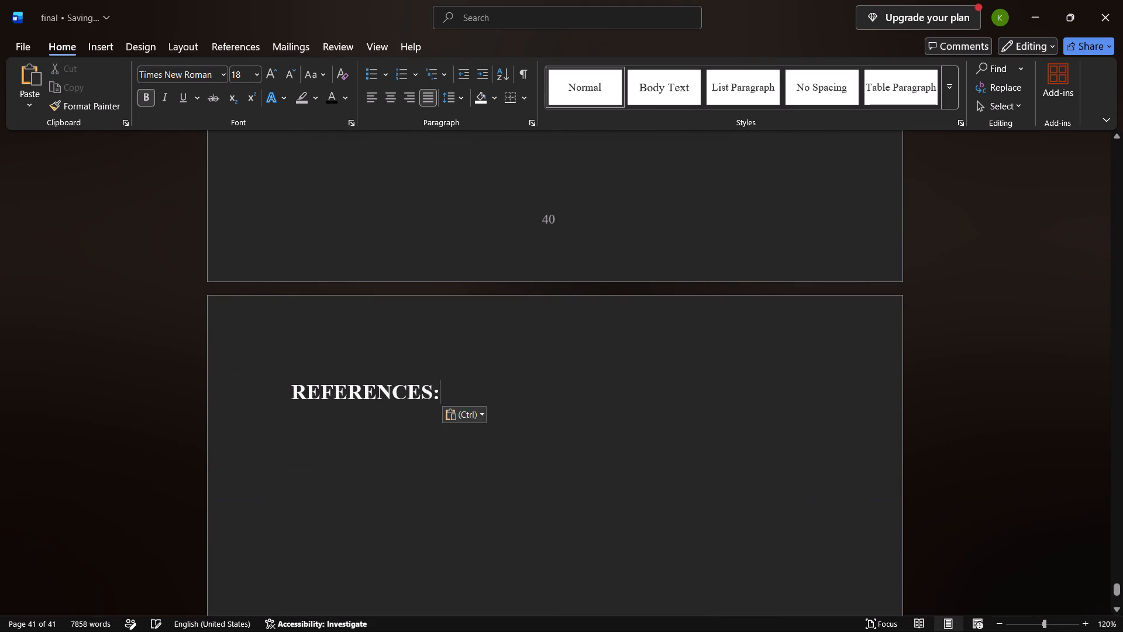
# Add two blank lines below the "REFERENCES:" heading.
pyautogui.doubleClick(404, 389)
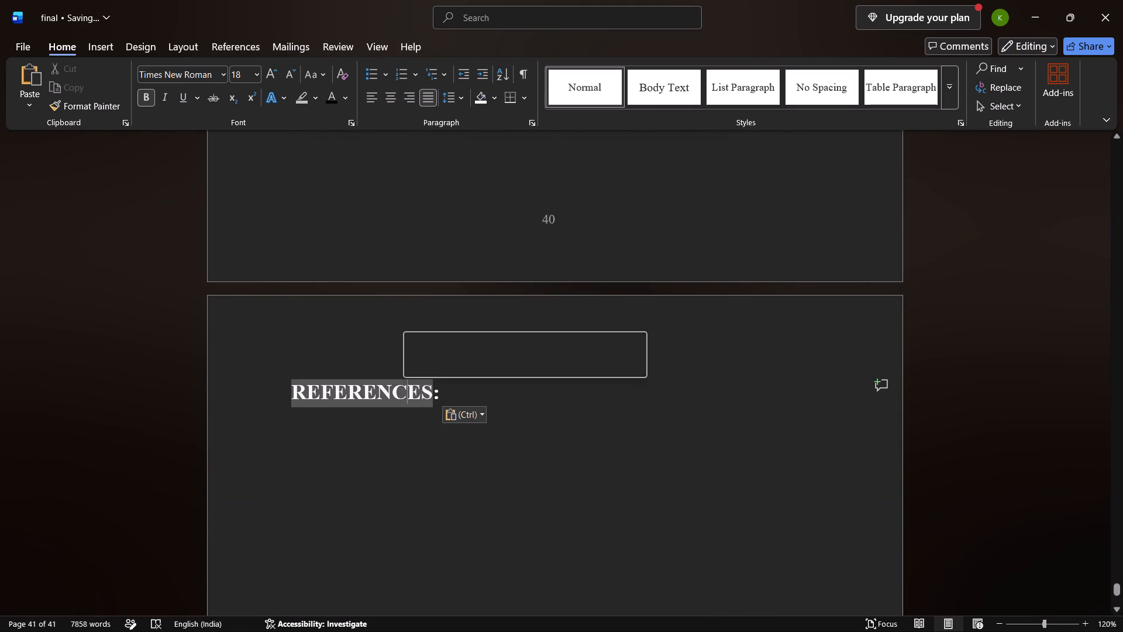
pyautogui.click(459, 389)
pyautogui.press('Return')
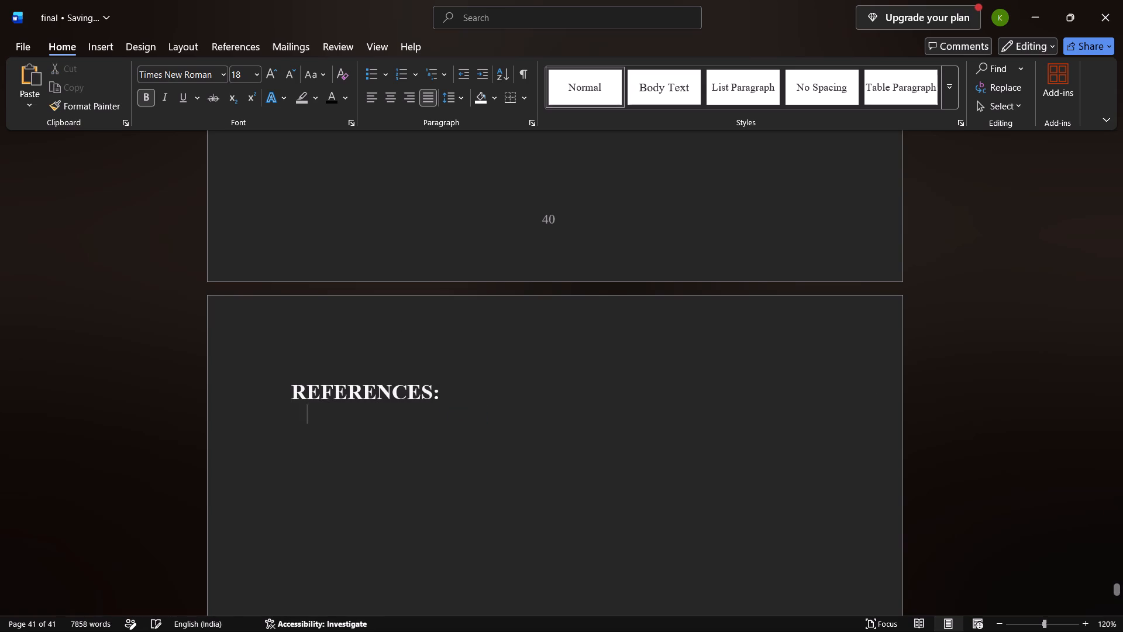
pyautogui.press('Return')
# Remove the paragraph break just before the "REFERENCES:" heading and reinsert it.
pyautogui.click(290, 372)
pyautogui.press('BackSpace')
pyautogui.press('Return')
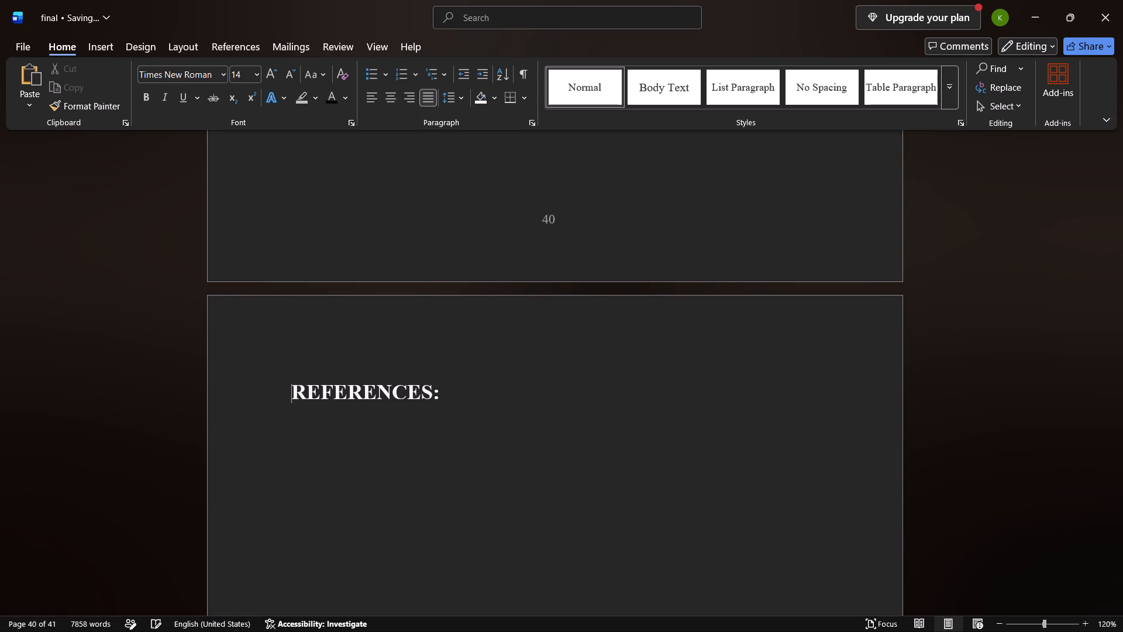
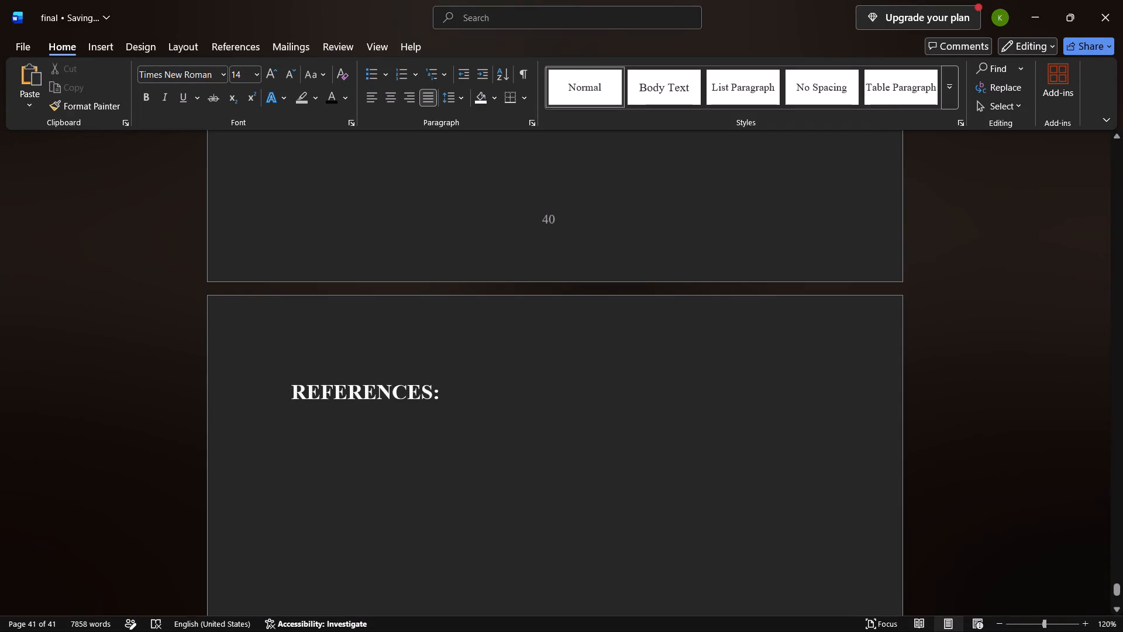
# Save the report "final" with the new "REFERENCES:" heading page.
pyautogui.hotkey('ctrl', 's')
# Switch from "final" past the report "main" to the References page of "Final_Project_Report_Chapter_3_to_End_FA_RCA".
pyautogui.click(1036, 15)
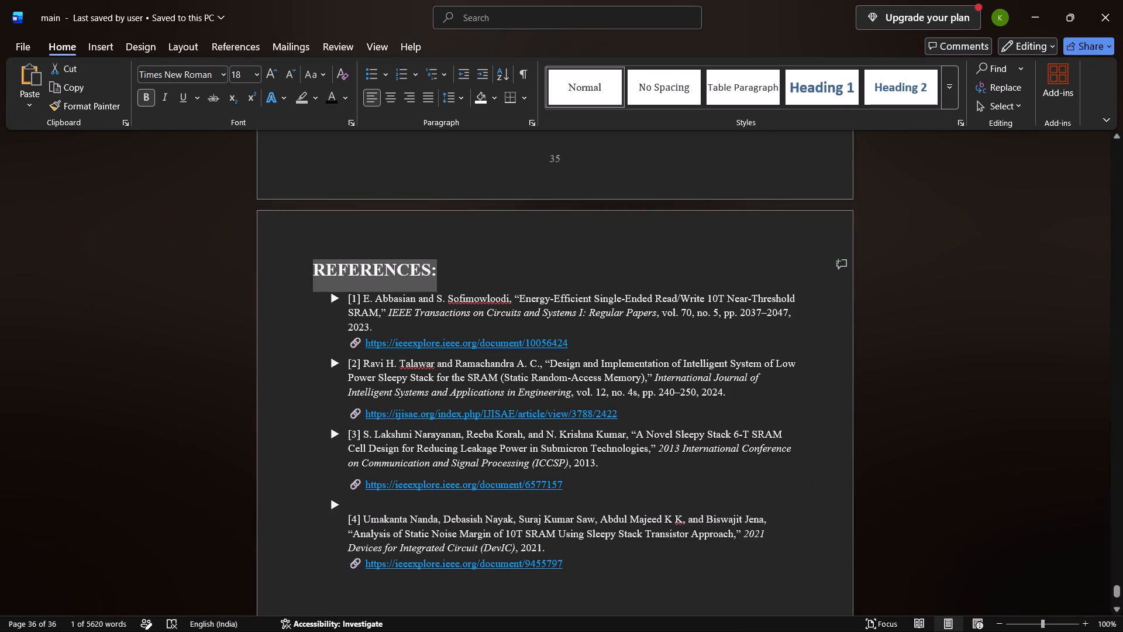
pyautogui.scroll(2, 833, 166)
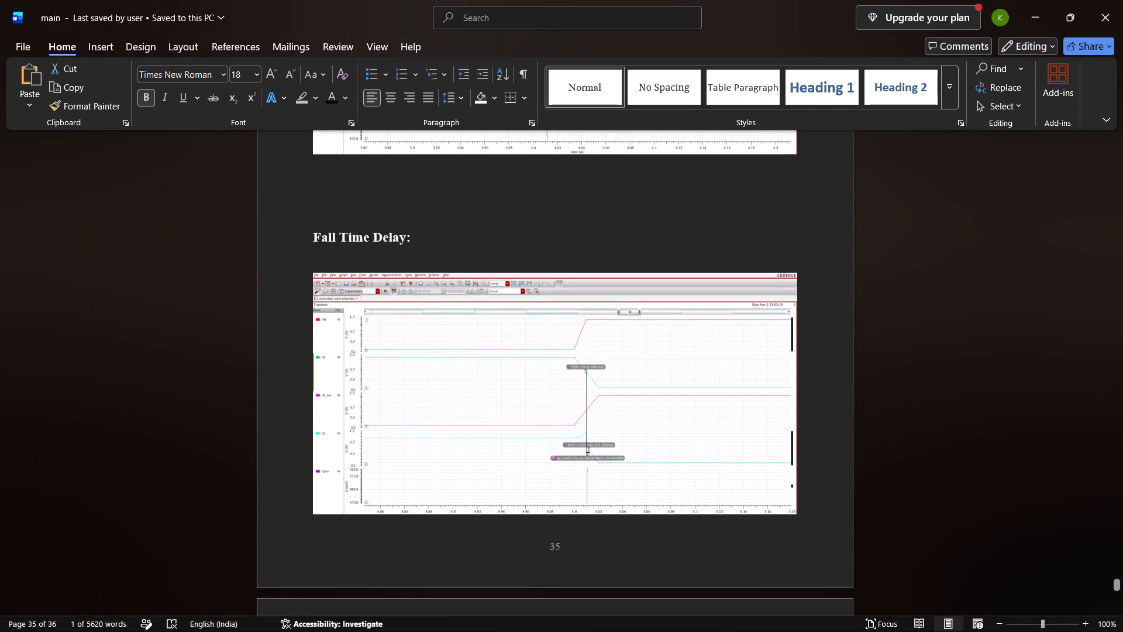
pyautogui.click(1043, 16)
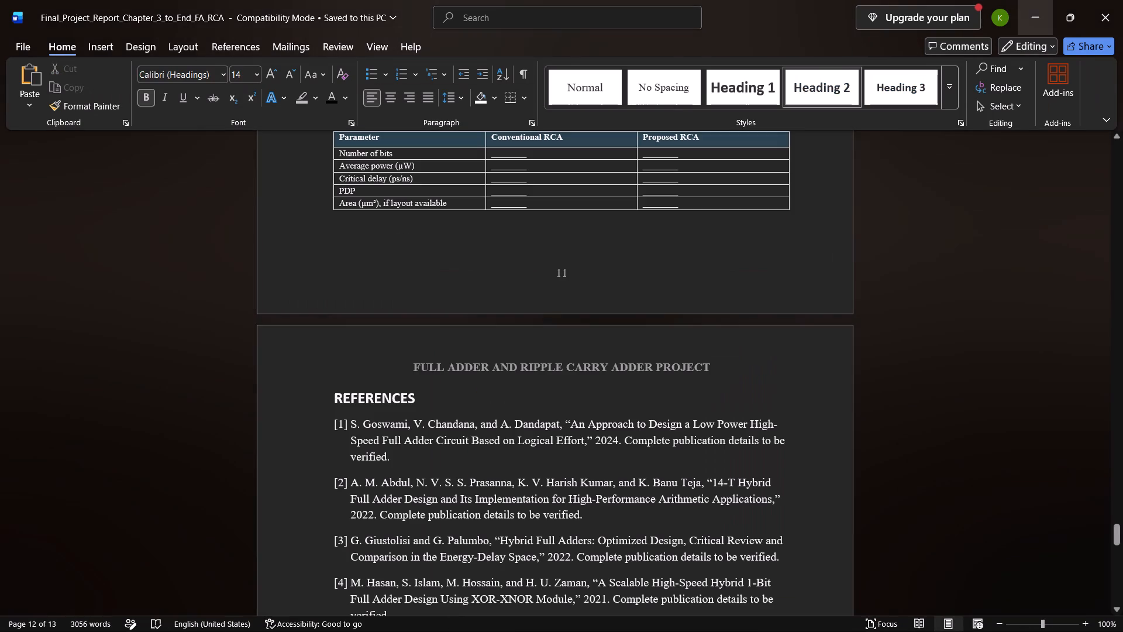
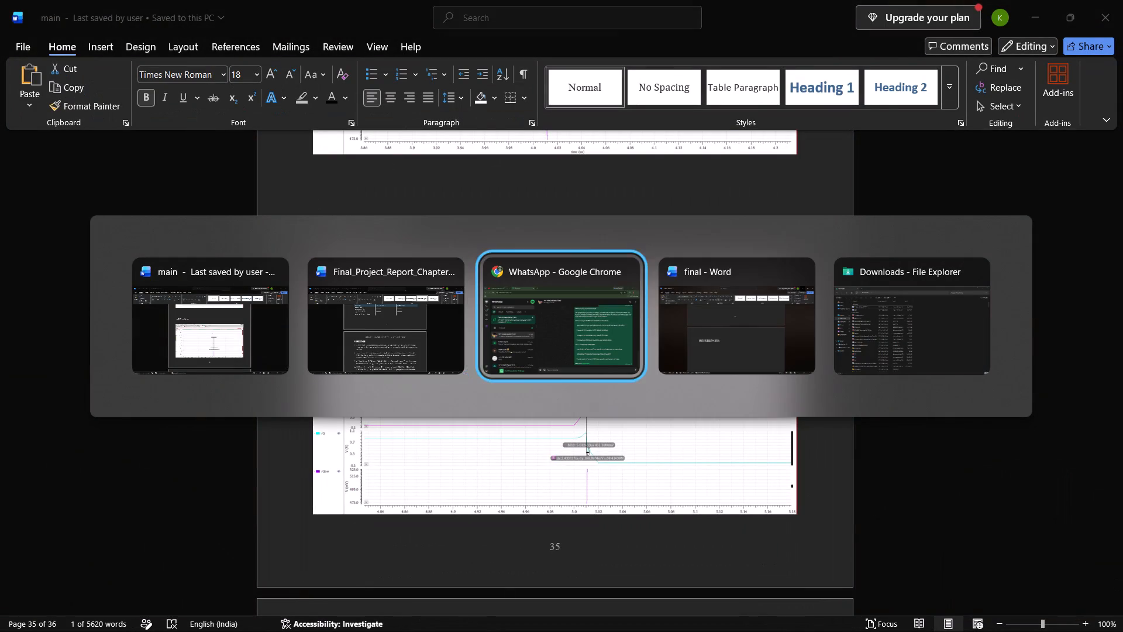
# Switch to the report "final" and open its sharing options.
pyautogui.hotkey('alt', 'Tab')
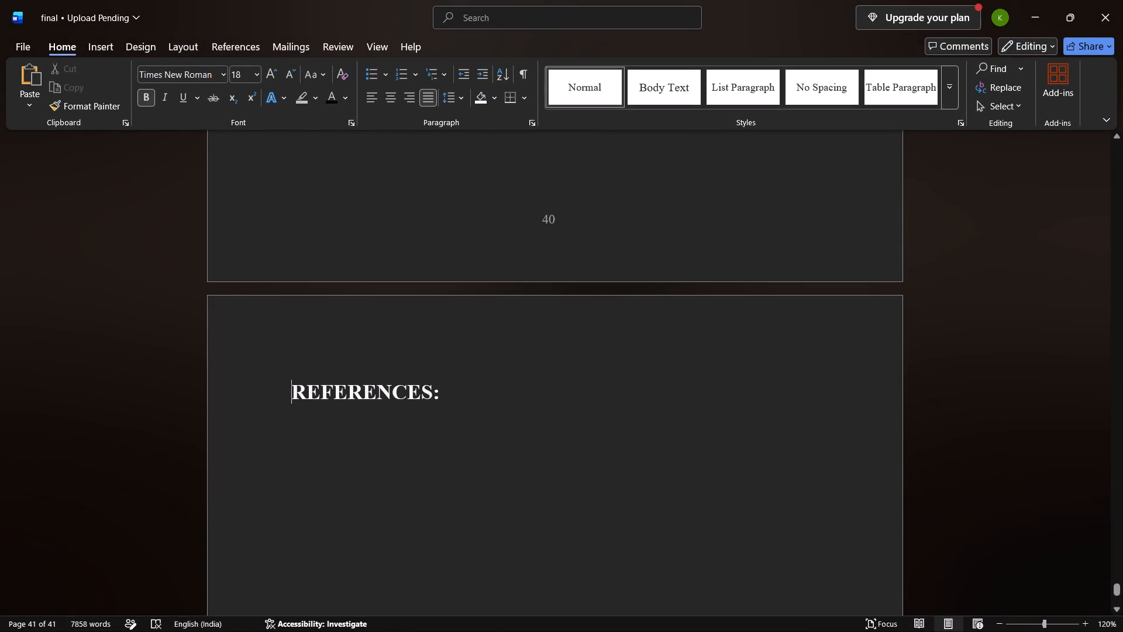
pyautogui.click(21, 44)
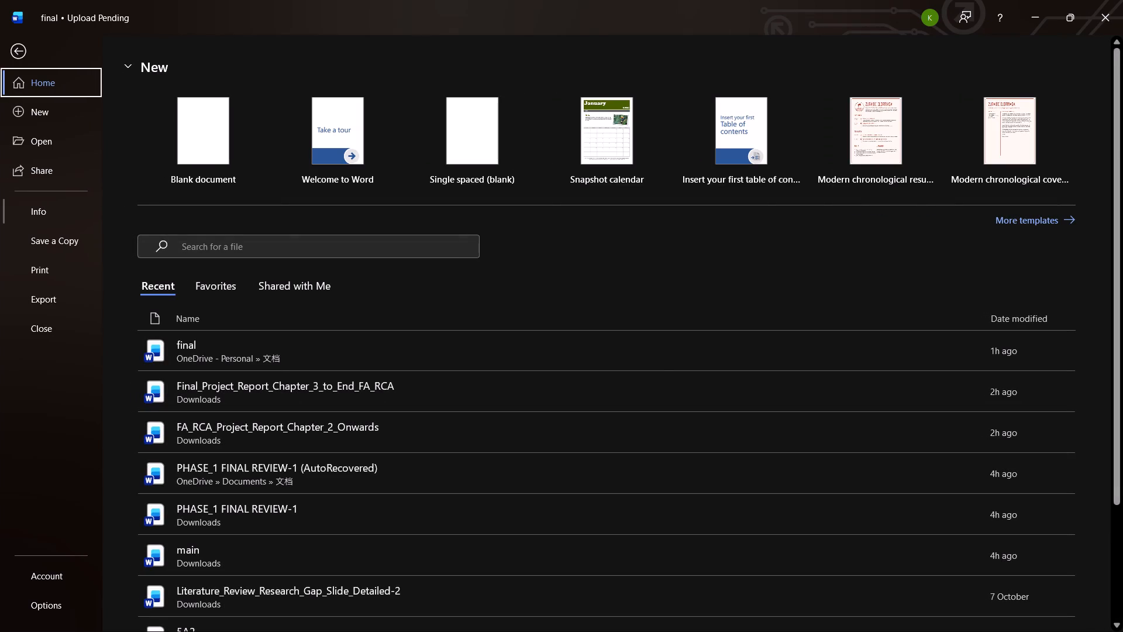
pyautogui.click(51, 169)
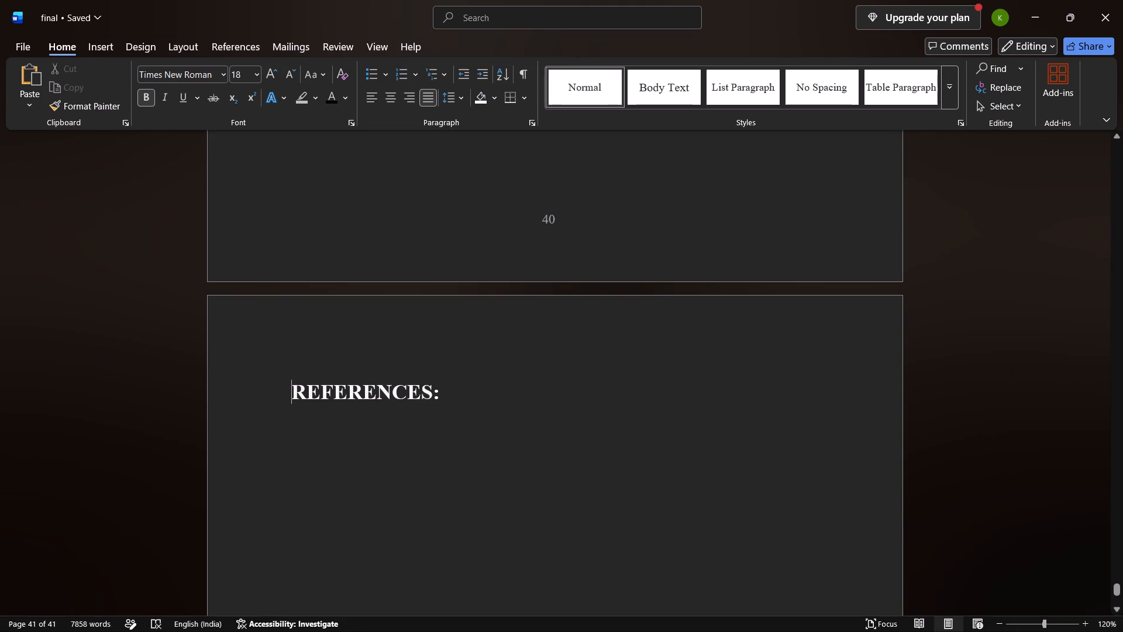
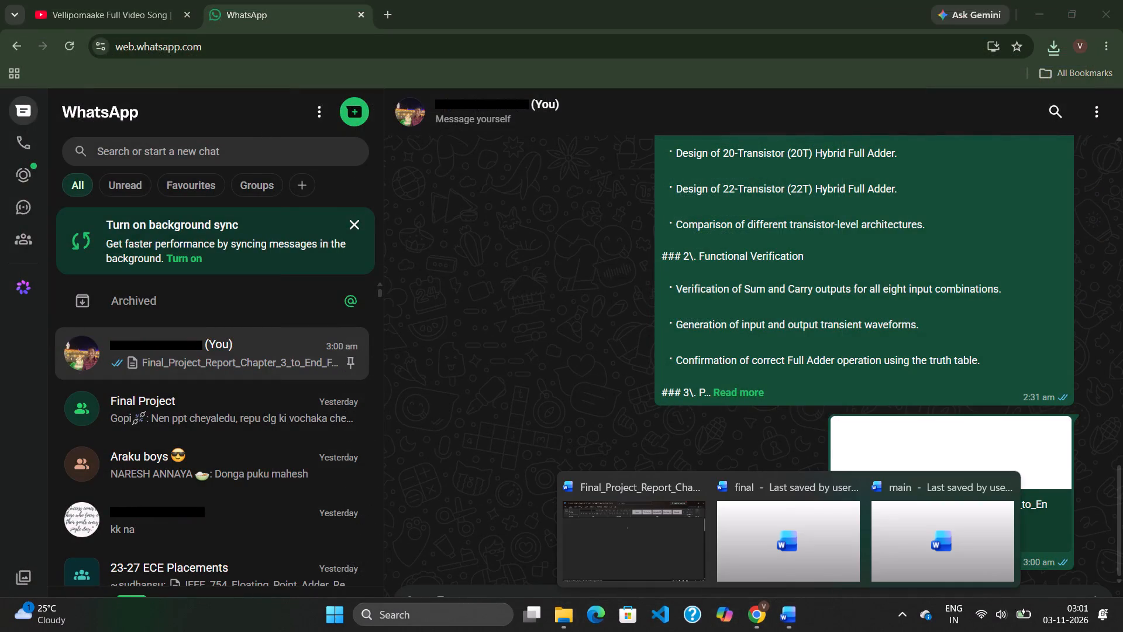
pyautogui.click(772, 515)
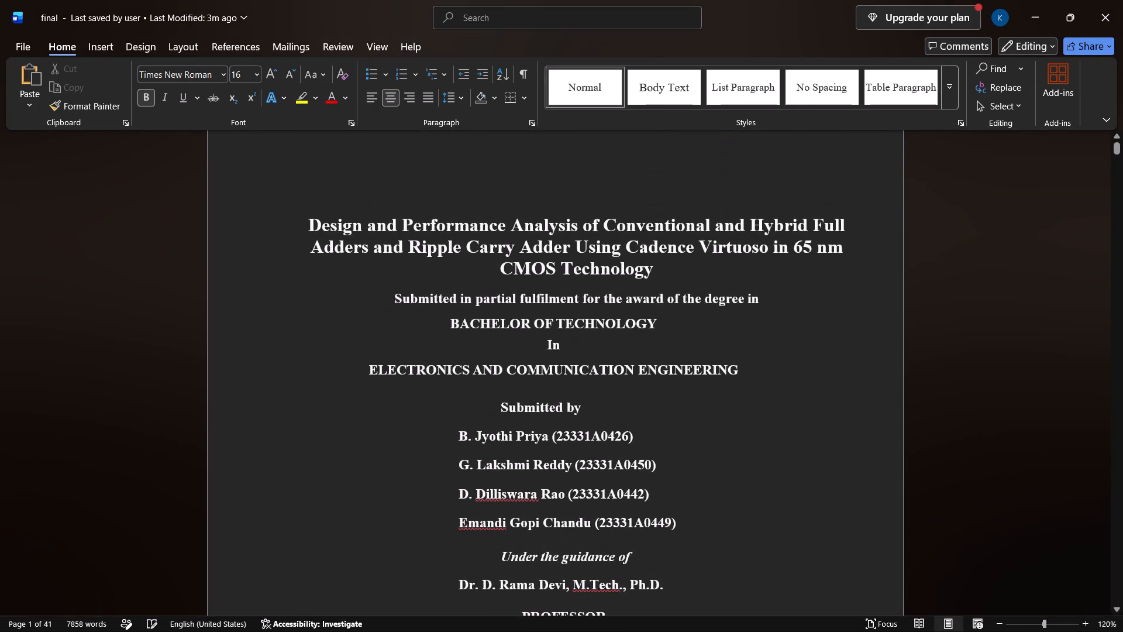
pyautogui.scroll(-8, 747, 341)
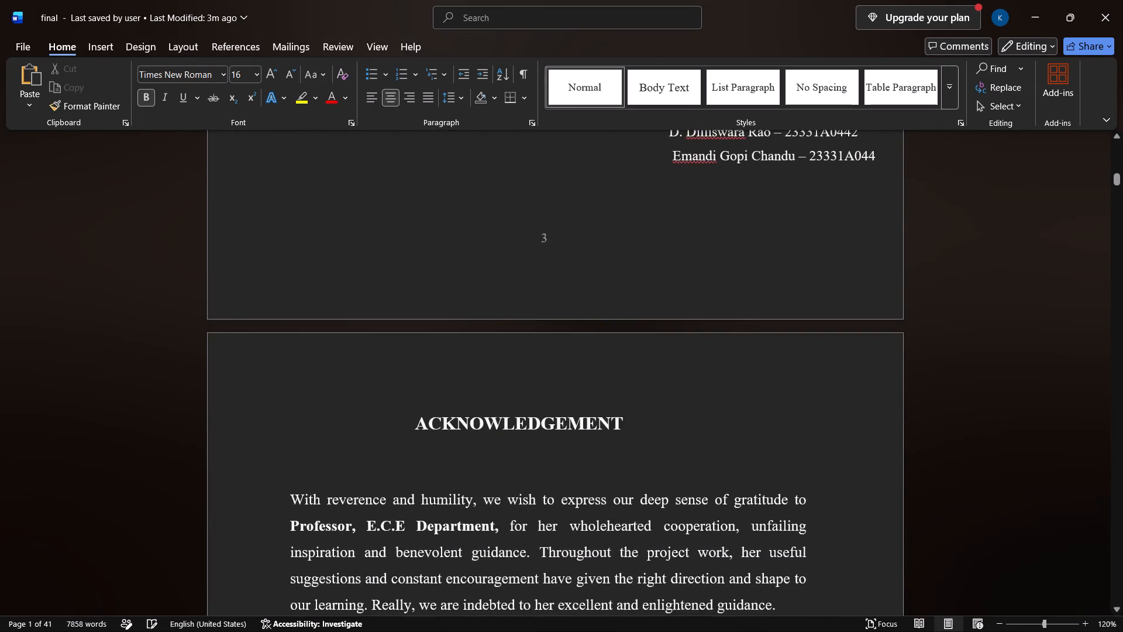
pyautogui.scroll(-5, 747, 341)
pyautogui.scroll(-17, 747, 341)
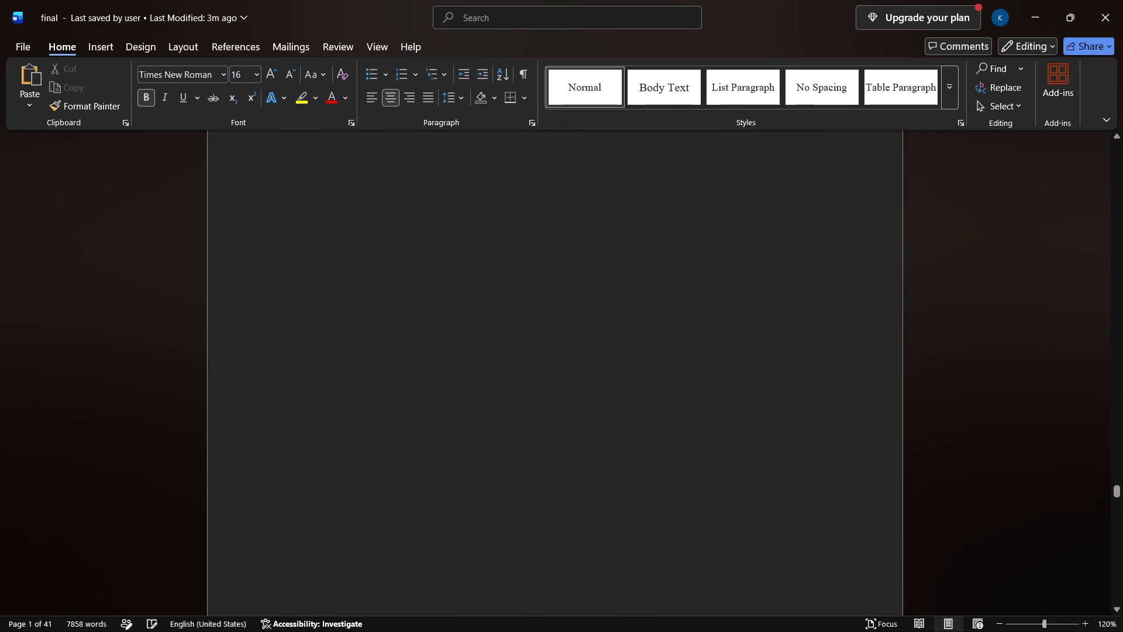
pyautogui.scroll(-12, 747, 341)
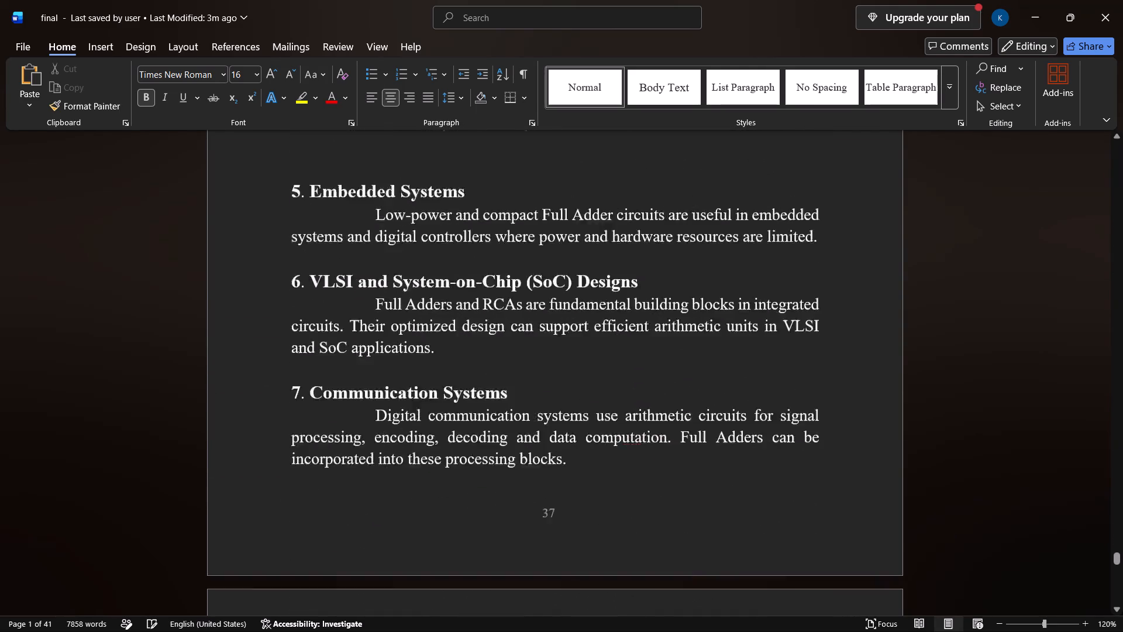
pyautogui.scroll(-7, 747, 341)
pyautogui.scroll(3, 747, 341)
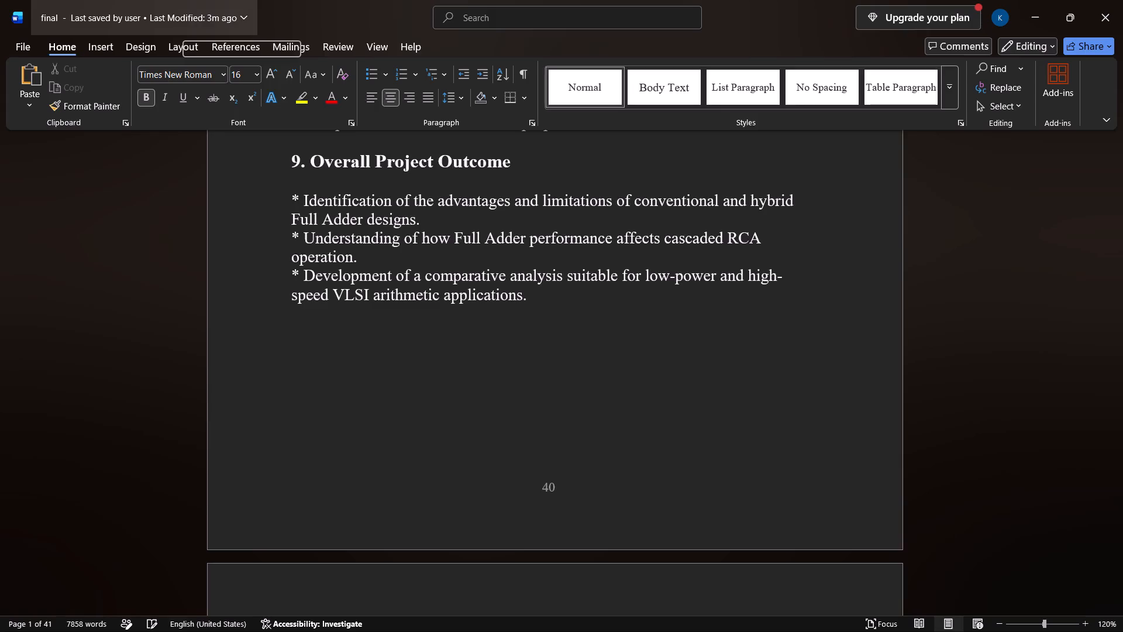
# Start saving a copy of the report "final" and choose This PC as the save location.
pyautogui.click(20, 47)
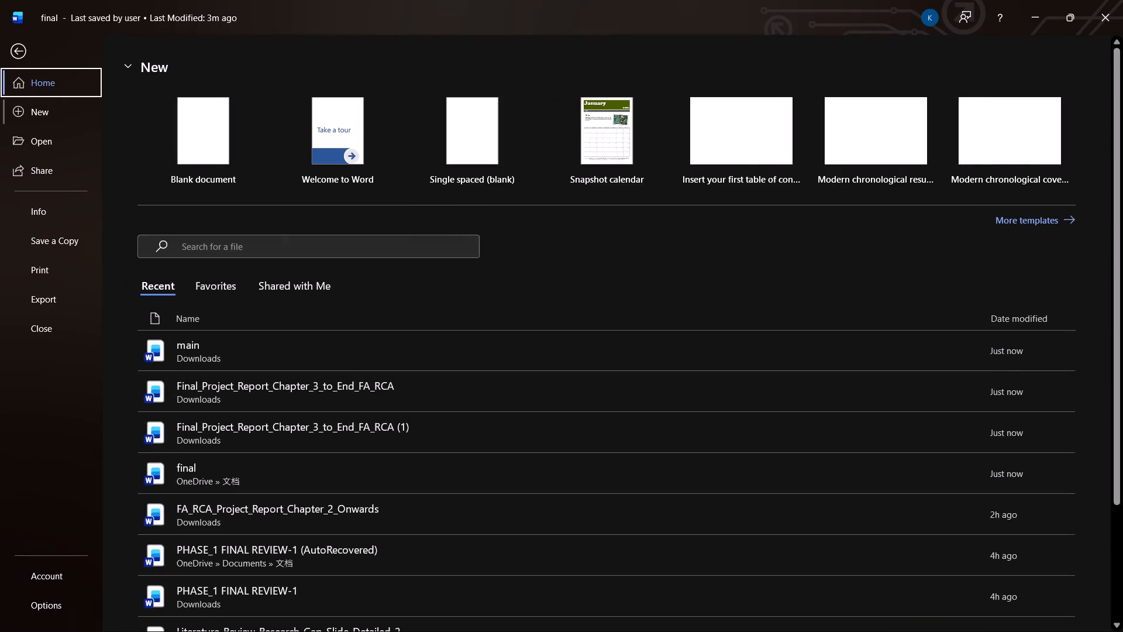
pyautogui.click(47, 245)
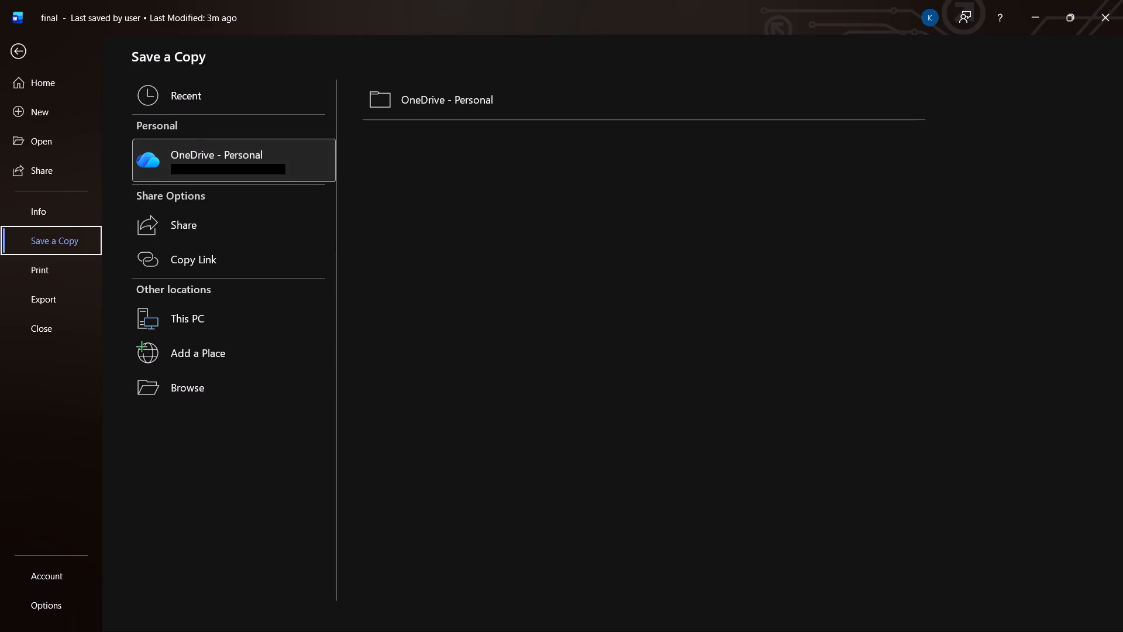
pyautogui.click(196, 314)
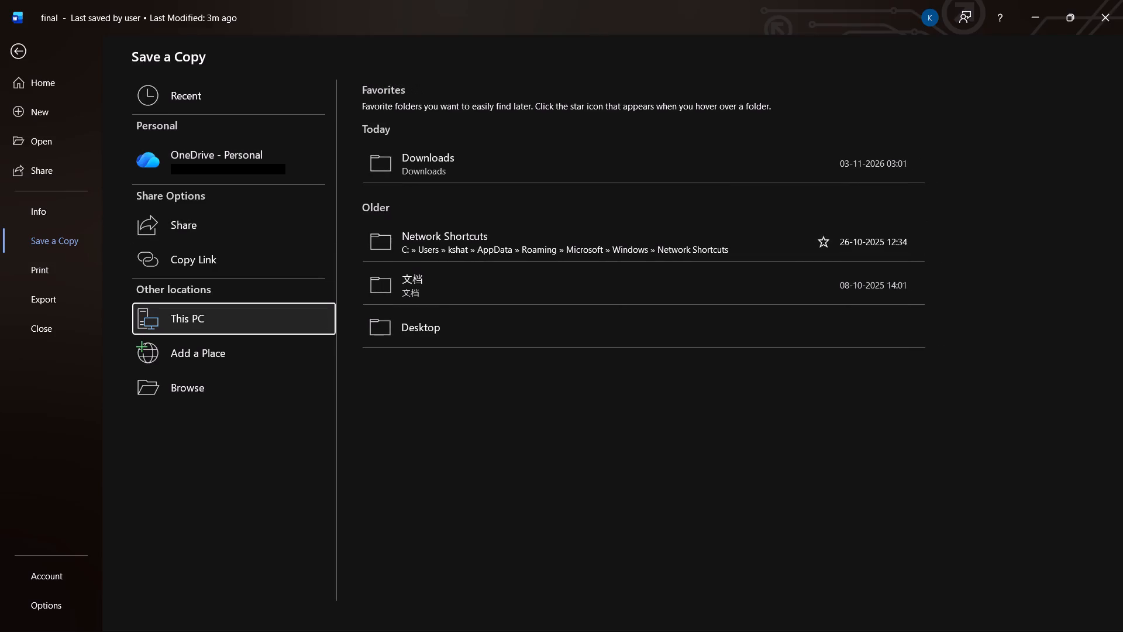
# Save the copy of the report in the Downloads folder as a Word document named "Fin".
pyautogui.click(422, 173)
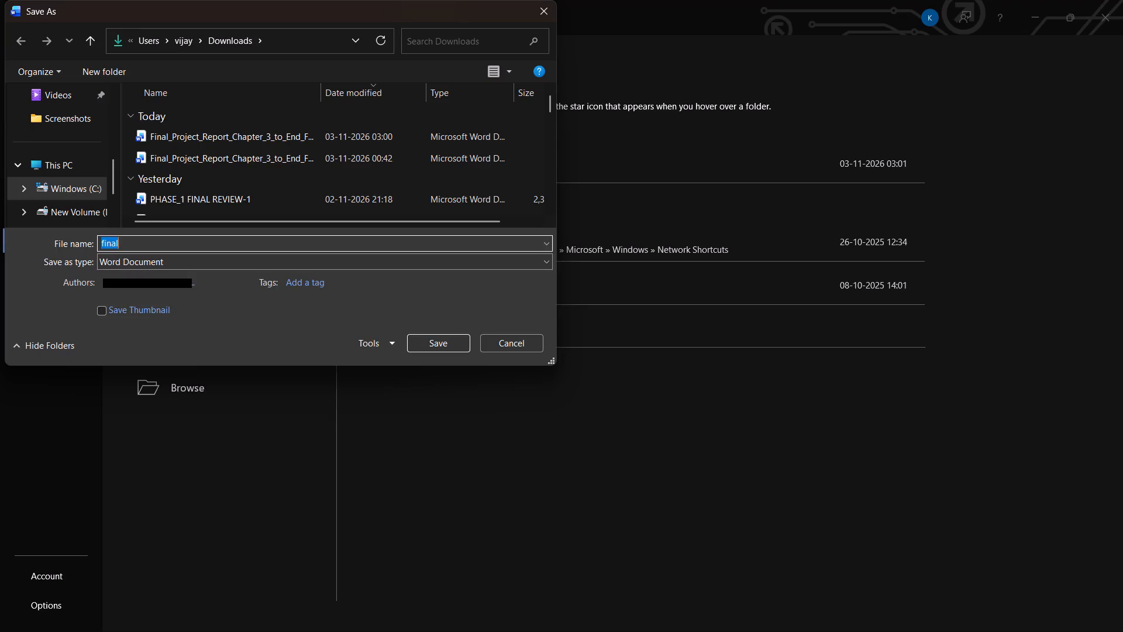
pyautogui.press('BackSpace')
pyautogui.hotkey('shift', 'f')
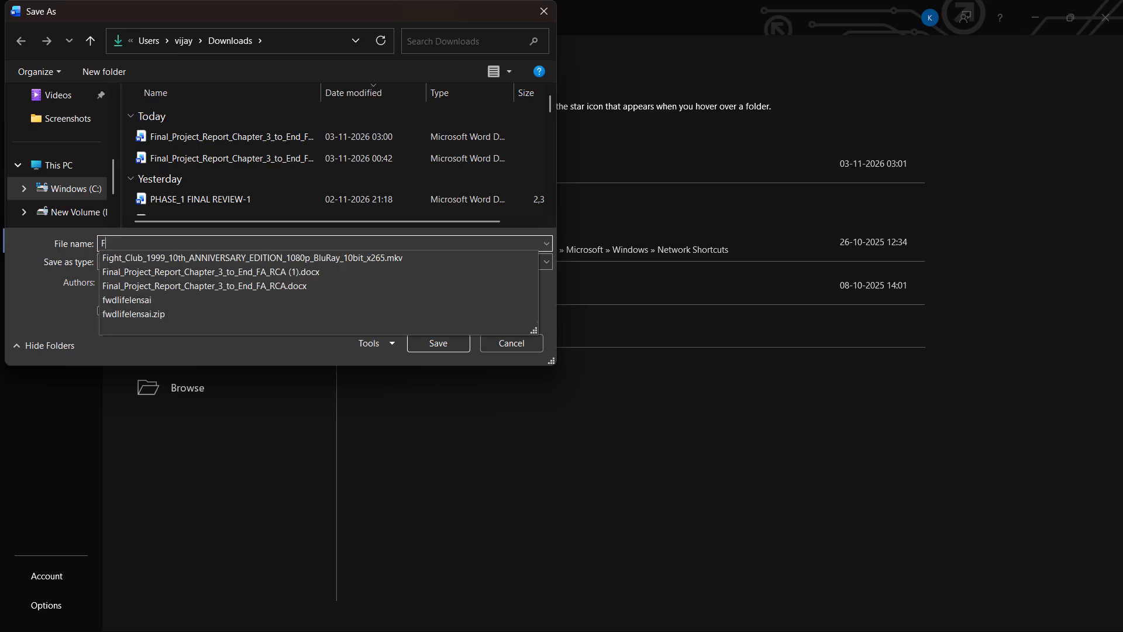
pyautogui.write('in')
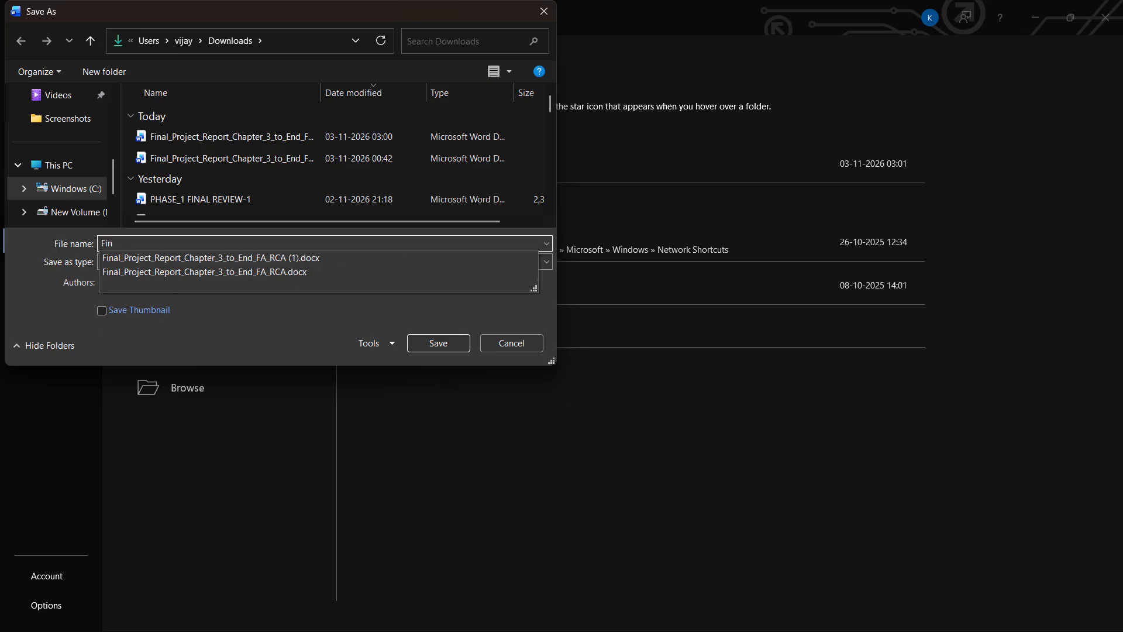
pyautogui.click(437, 345)
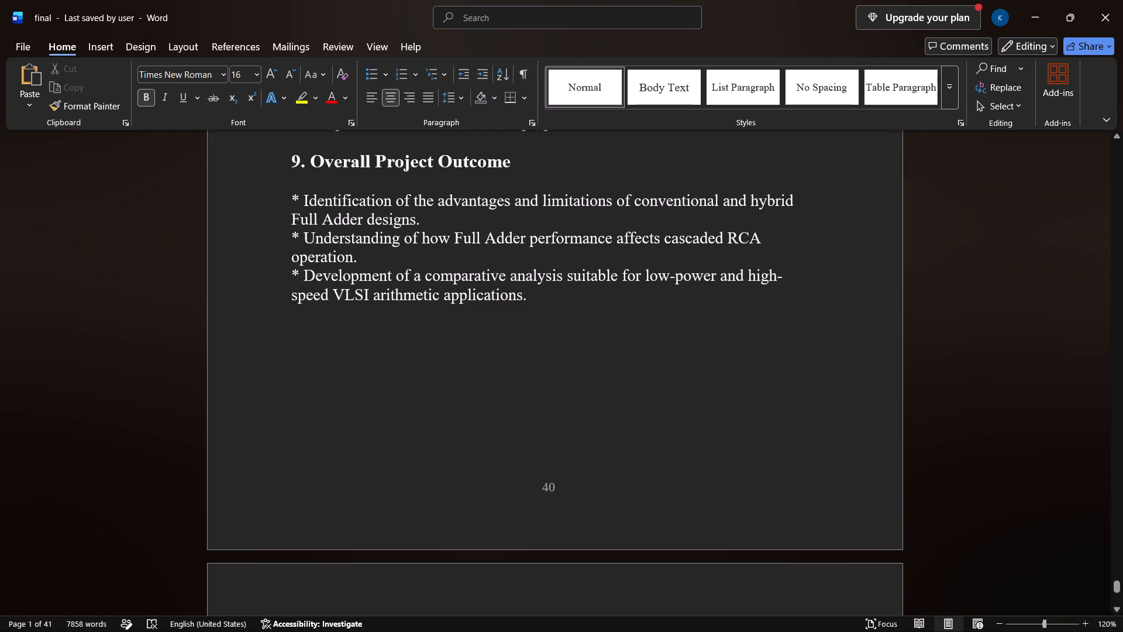
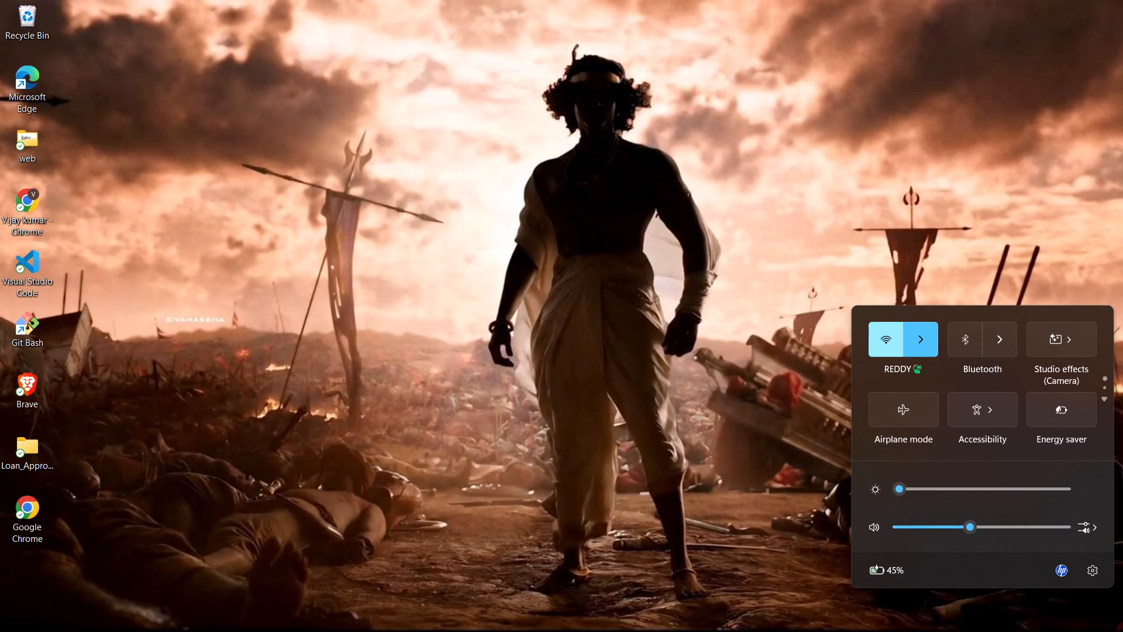
# Turn off the laptop's Wi-Fi connection and dismiss the quick settings.
pyautogui.click(902, 335)
pyautogui.click(822, 212)
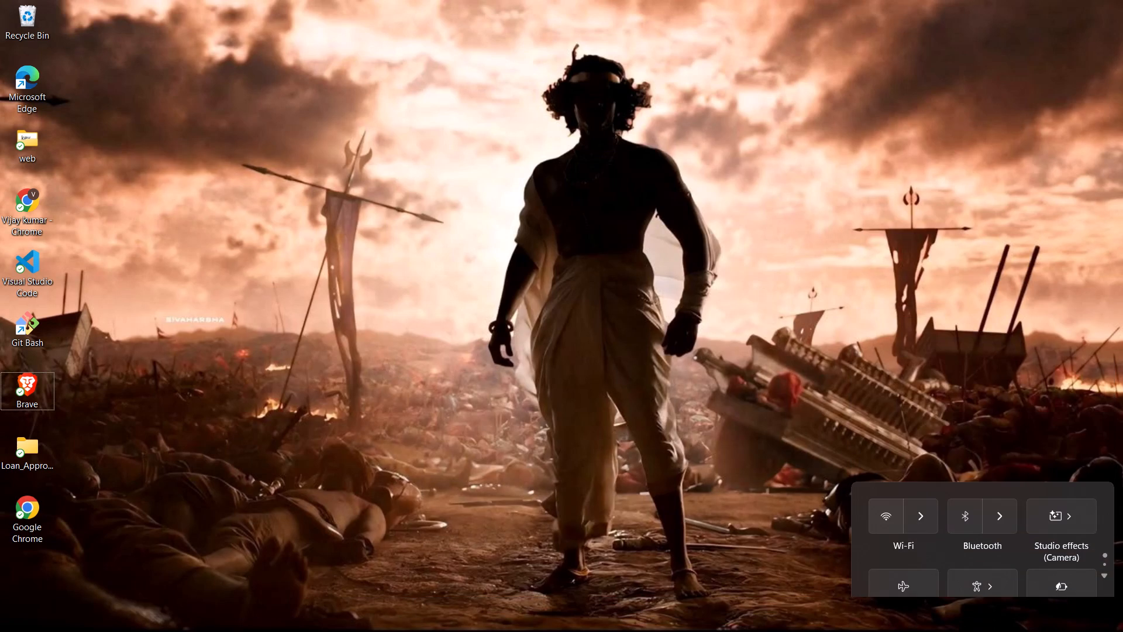
# Refresh the Windows desktop.
pyautogui.rightClick(821, 589)
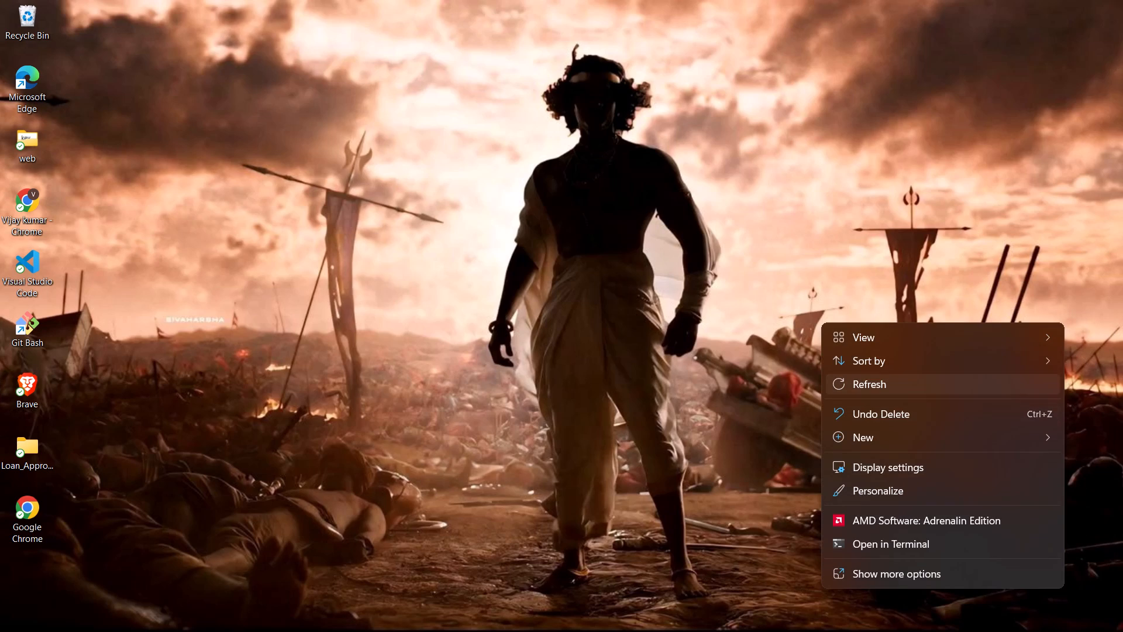
pyautogui.click(894, 380)
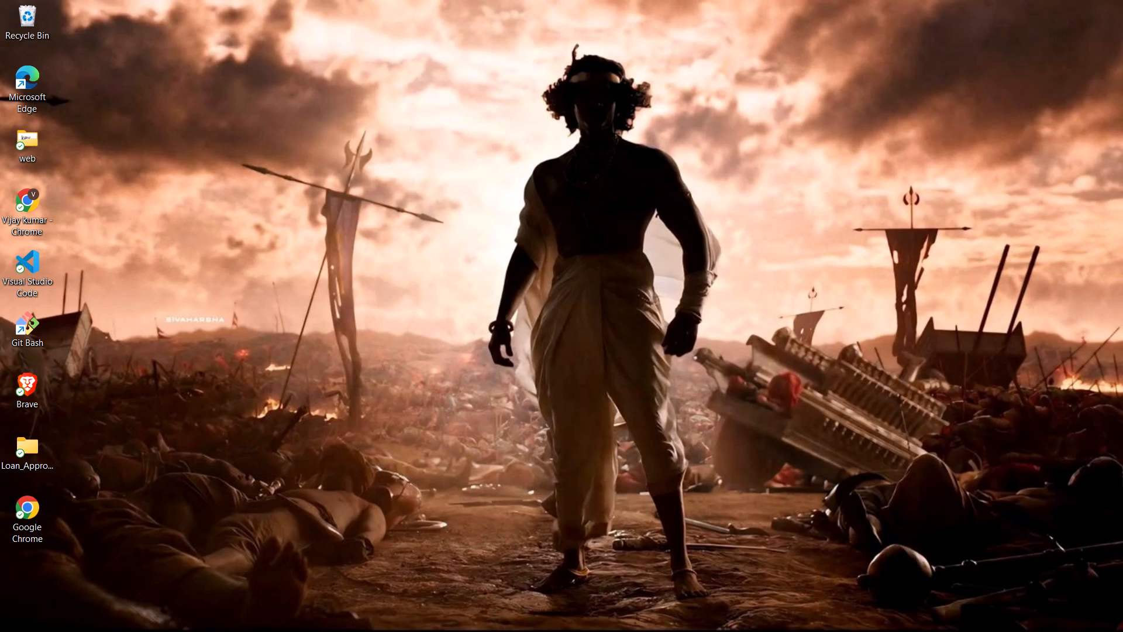
# Bring up the Windows system shortcuts that include the shut down and sign out options.
pyautogui.press('super+x')
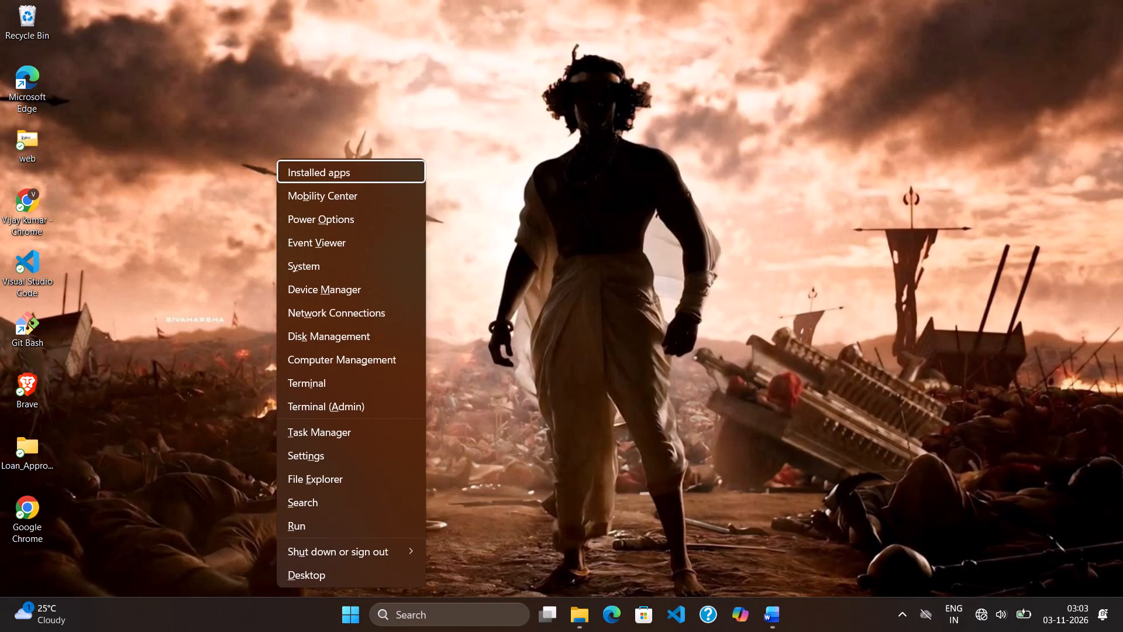